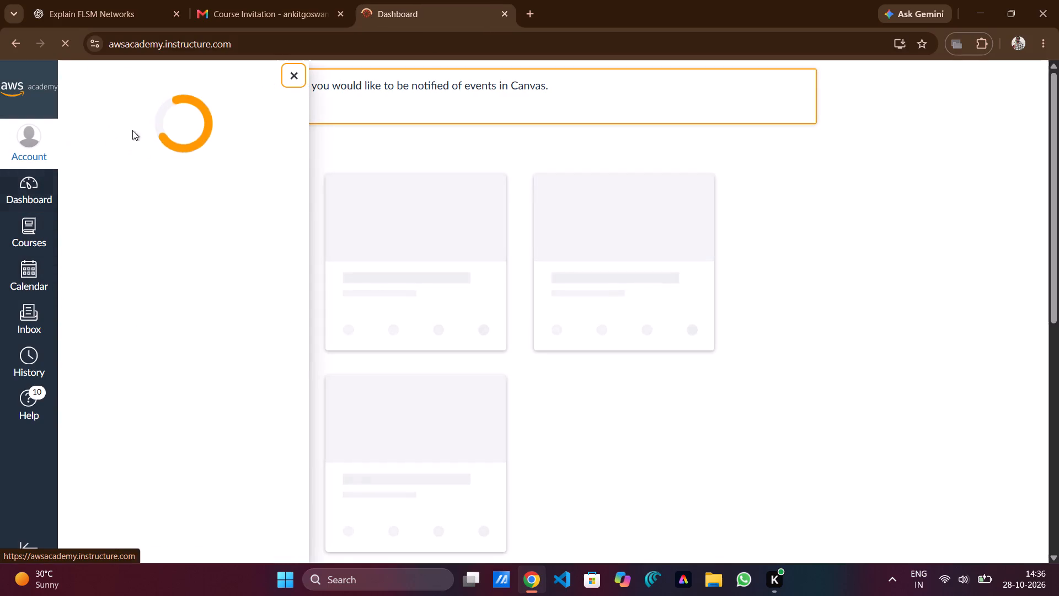
Open the Modules page of the AWS Academy Cloud Architecting [194431] course from the list of all courses.
{"action": "left_click", "coordinate": [288, 73]}
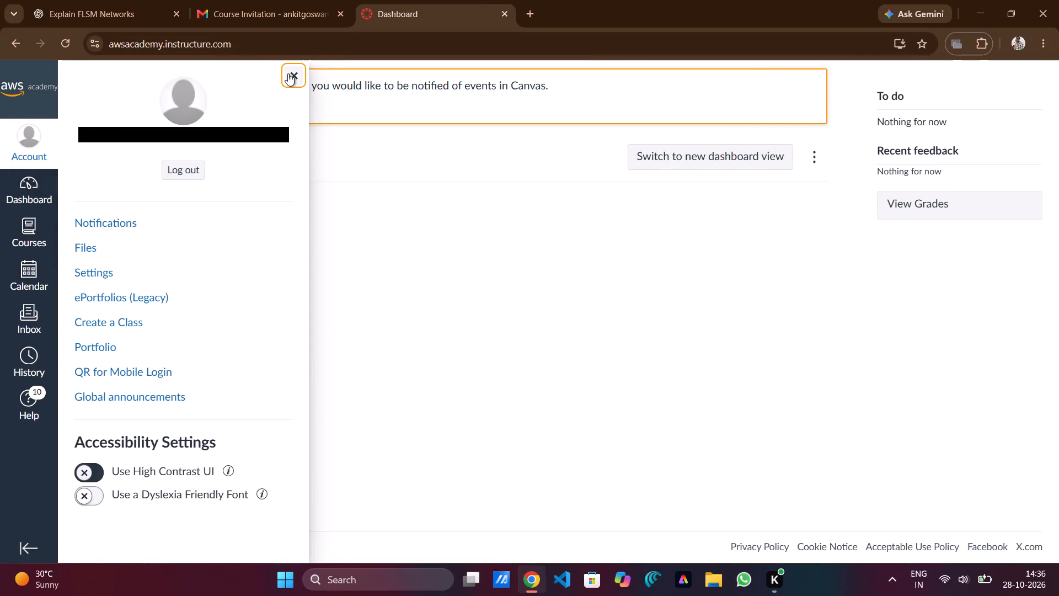
{"action": "left_click", "coordinate": [25, 235]}
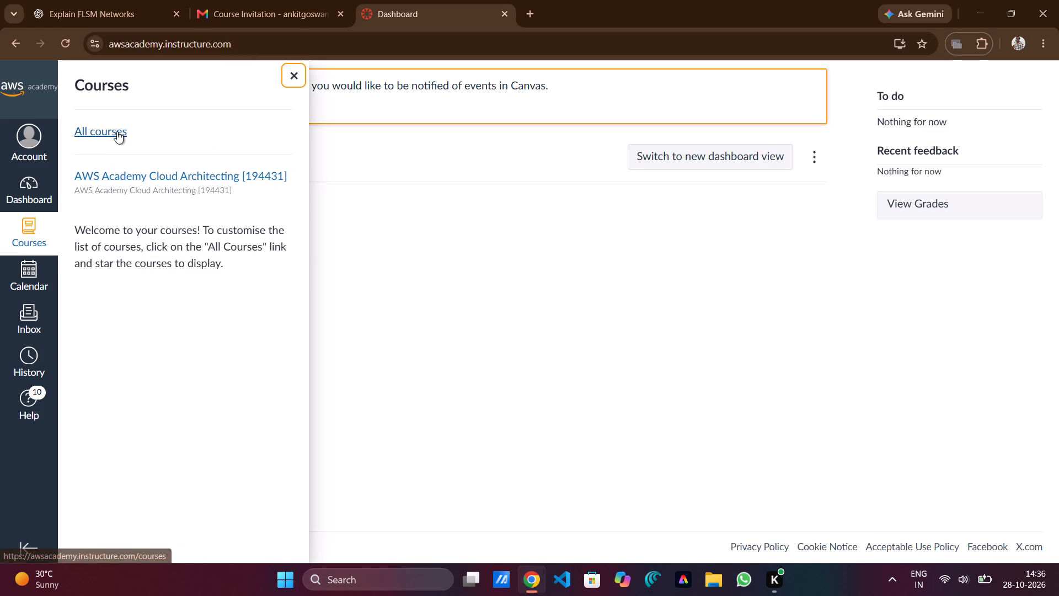
{"action": "left_click", "coordinate": [116, 131]}
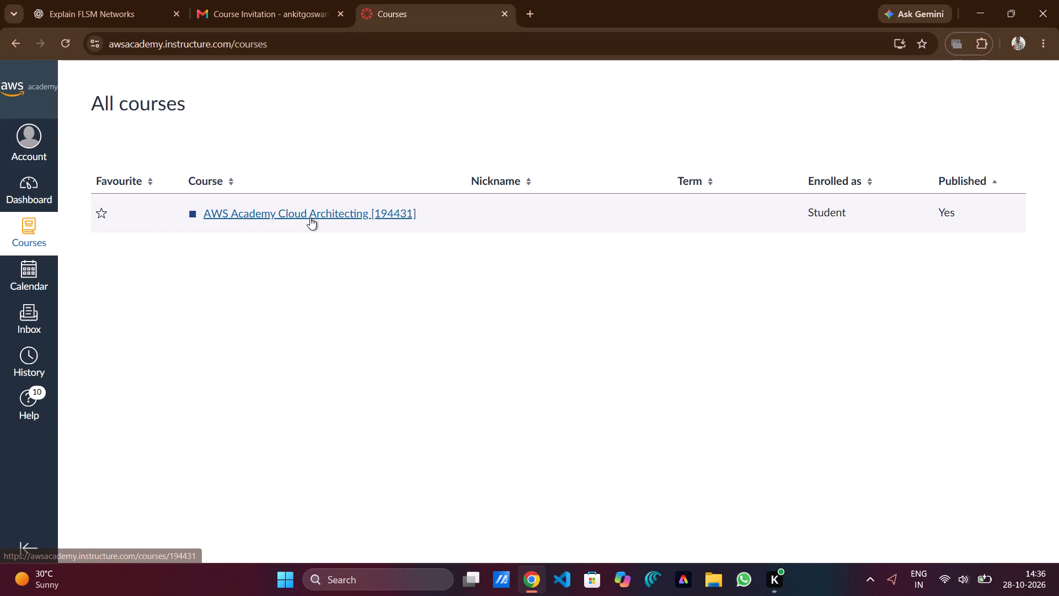
{"action": "left_click", "coordinate": [311, 215]}
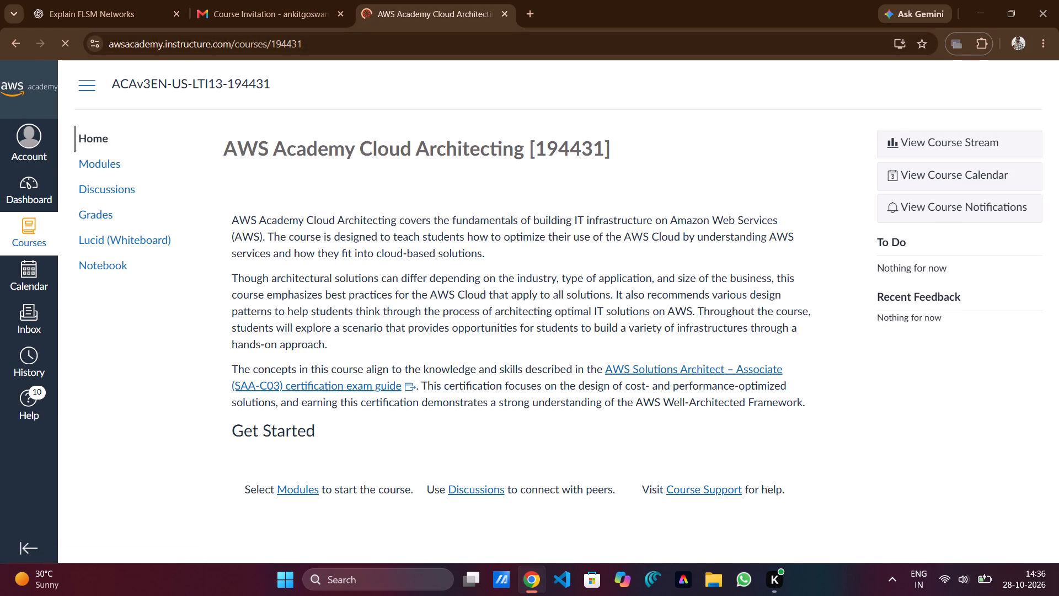
{"action": "left_click", "coordinate": [106, 166]}
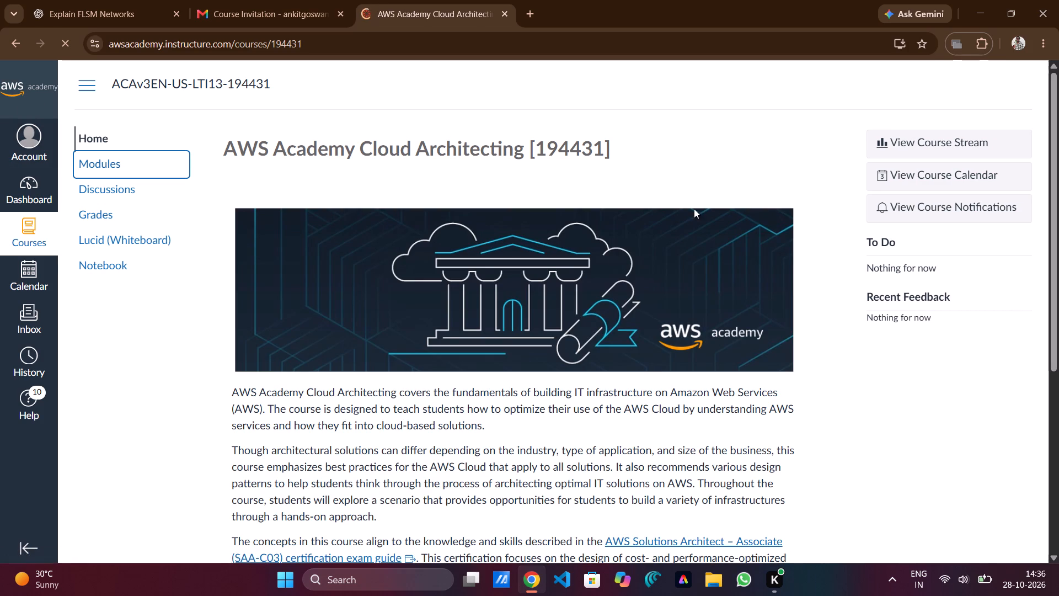
{"action": "scroll", "coordinate": [625, 378], "scroll_direction": "down", "scroll_amount": 5}
{"action": "scroll", "coordinate": [625, 378], "scroll_direction": "up", "scroll_amount": 6}
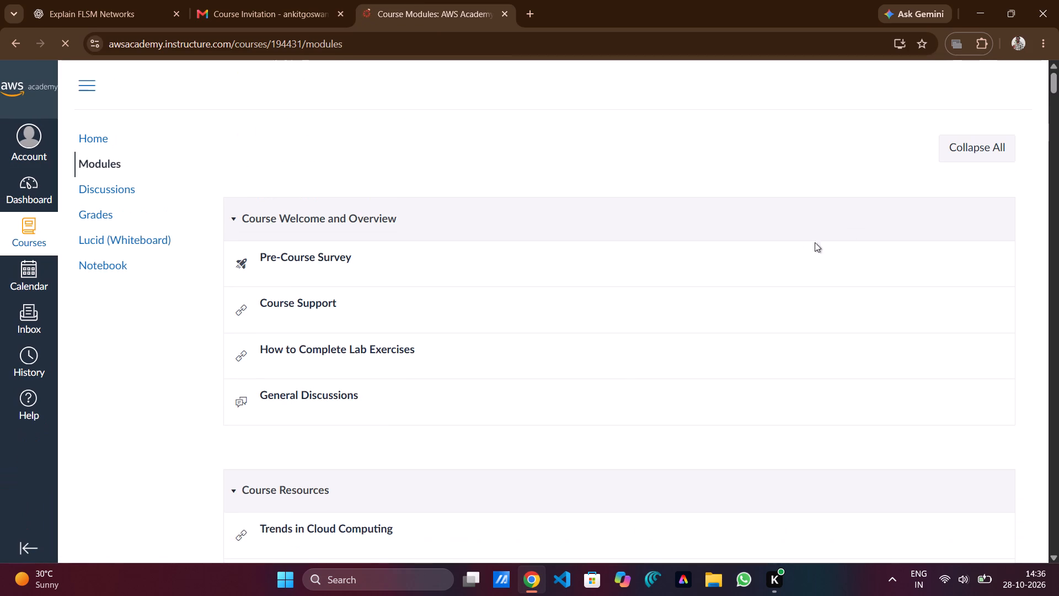
Find the Sandbox section in the course modules and open its Sandbox environment item.
{"action": "type", "text": "sa"}
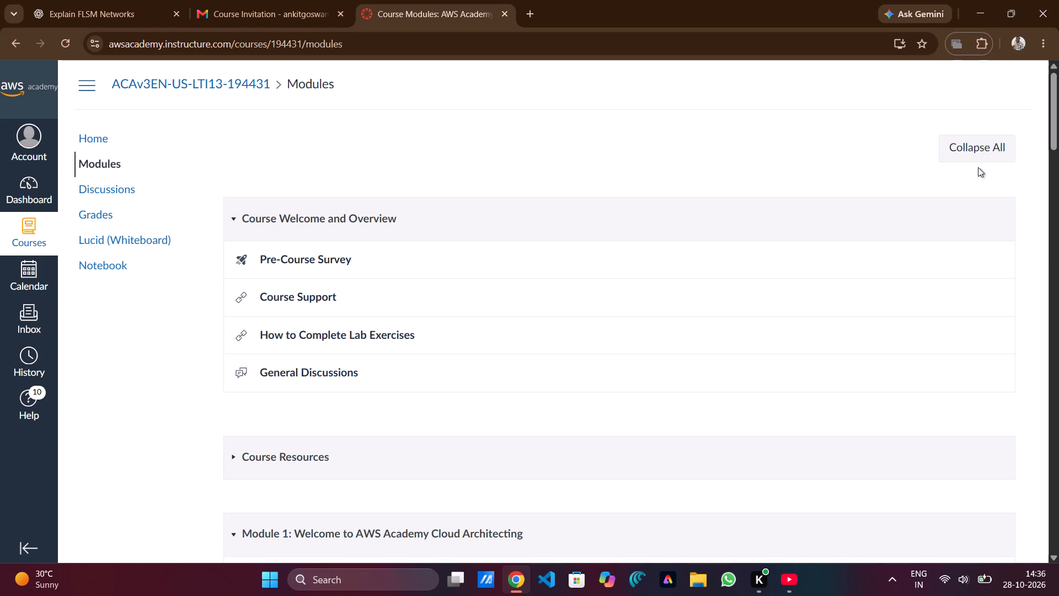
{"action": "double_click", "coordinate": [883, 81]}
{"action": "left_click", "coordinate": [889, 100]}
{"action": "key", "text": "s"}
{"action": "type", "text": "and"}
{"action": "scroll", "coordinate": [884, 114], "scroll_direction": "down", "scroll_amount": 2}
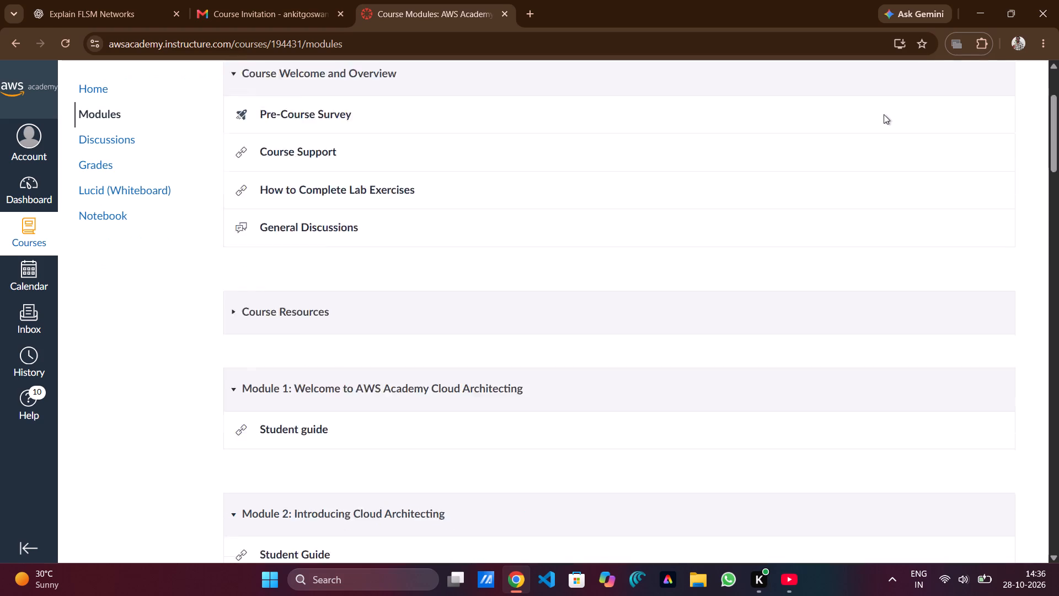
{"action": "scroll", "coordinate": [884, 114], "scroll_direction": "down", "scroll_amount": 11}
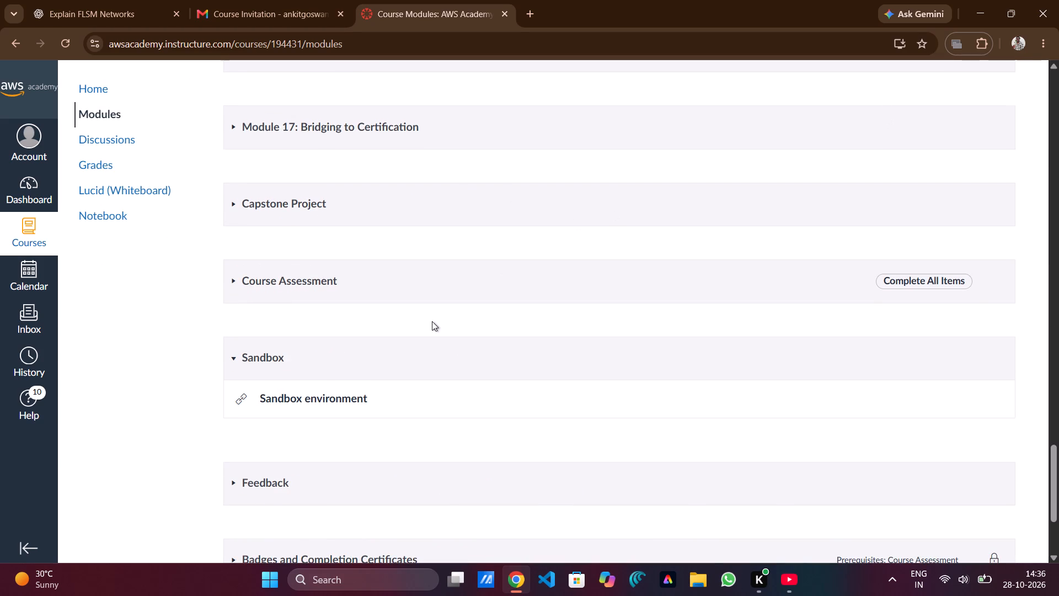
{"action": "left_click", "coordinate": [306, 401]}
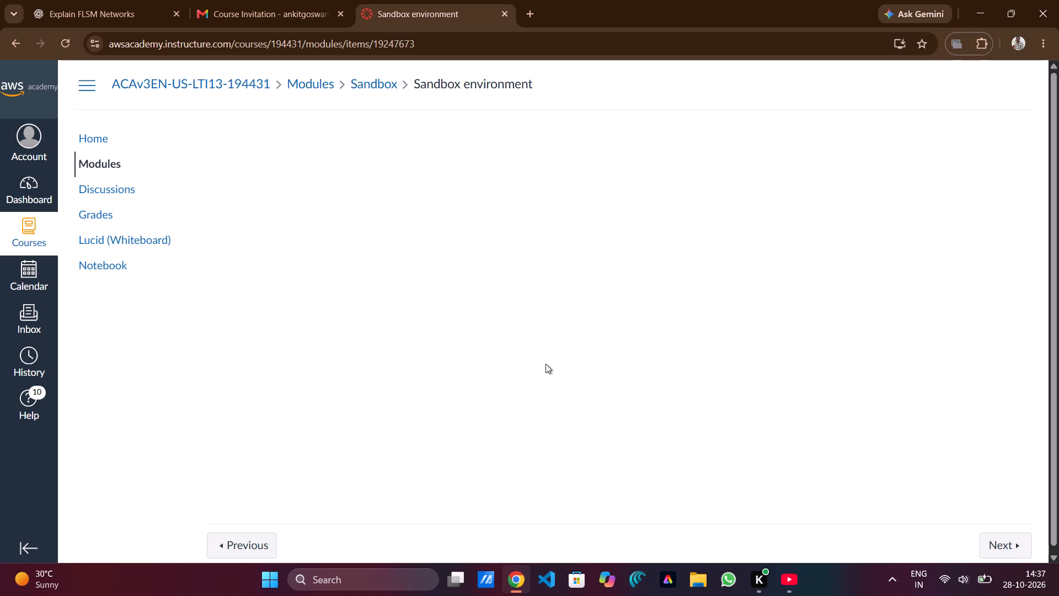
Start the lab in the Sandbox environment once it has loaded.
{"action": "scroll", "coordinate": [718, 392], "scroll_direction": "down", "scroll_amount": 2}
{"action": "scroll", "coordinate": [718, 392], "scroll_direction": "up", "scroll_amount": 2}
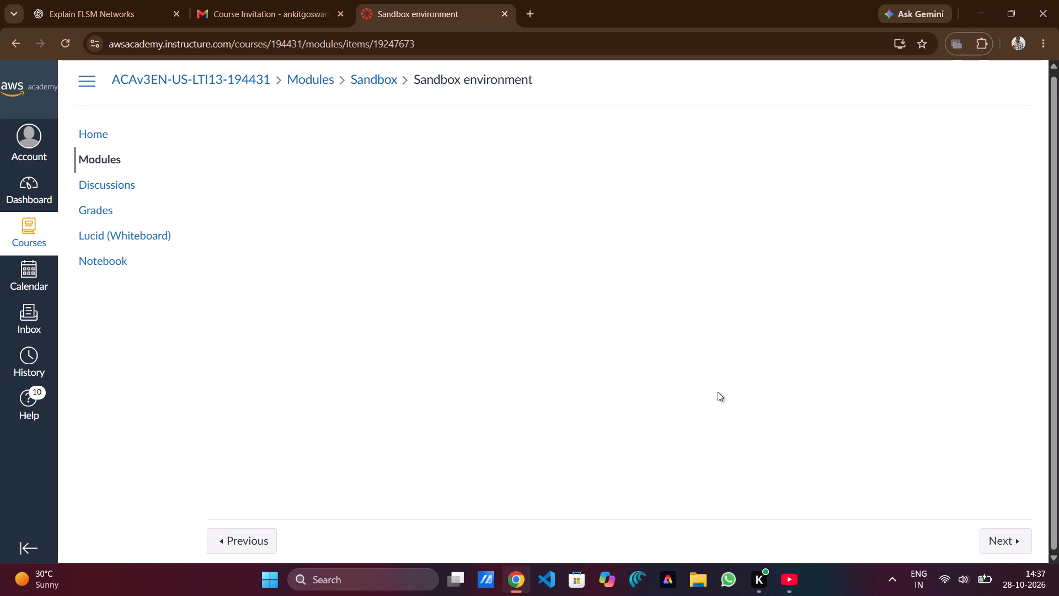
{"action": "scroll", "coordinate": [718, 392], "scroll_direction": "up", "scroll_amount": 1}
{"action": "scroll", "coordinate": [718, 392], "scroll_direction": "down", "scroll_amount": 2}
{"action": "scroll", "coordinate": [718, 392], "scroll_direction": "up", "scroll_amount": 1}
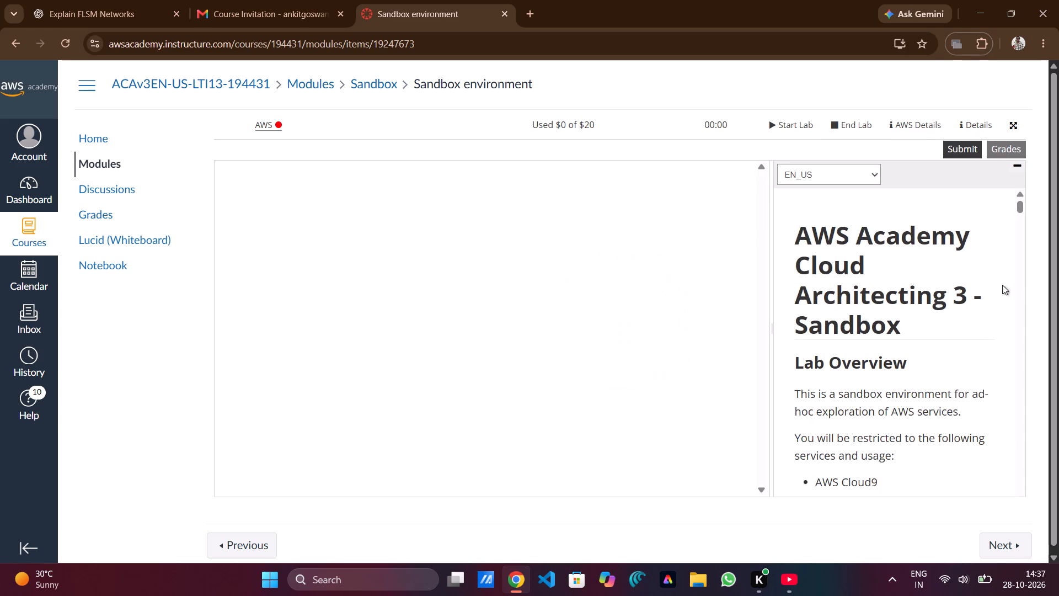
{"action": "left_click", "coordinate": [793, 120]}
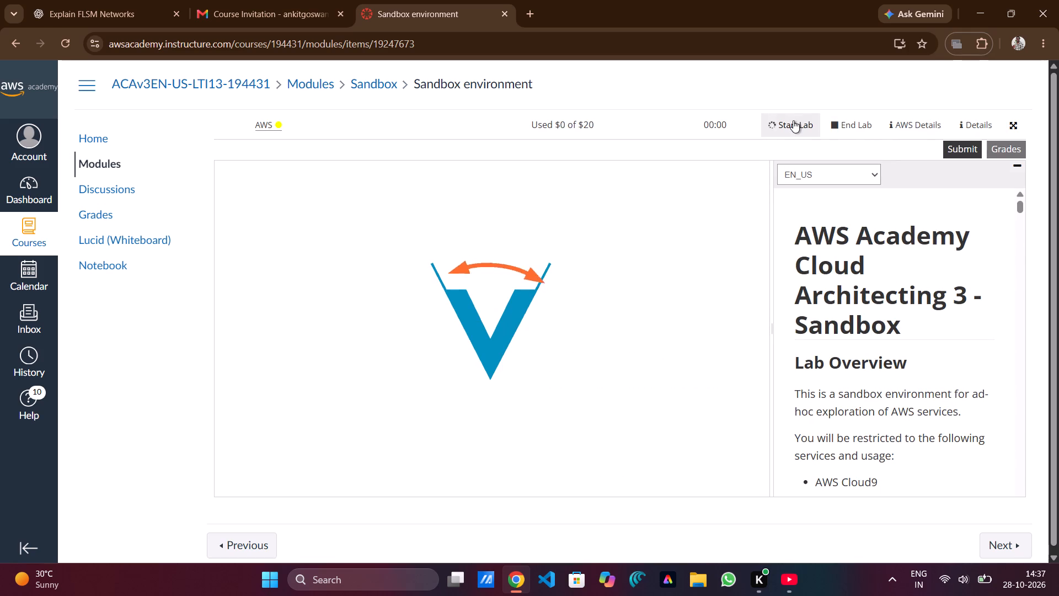
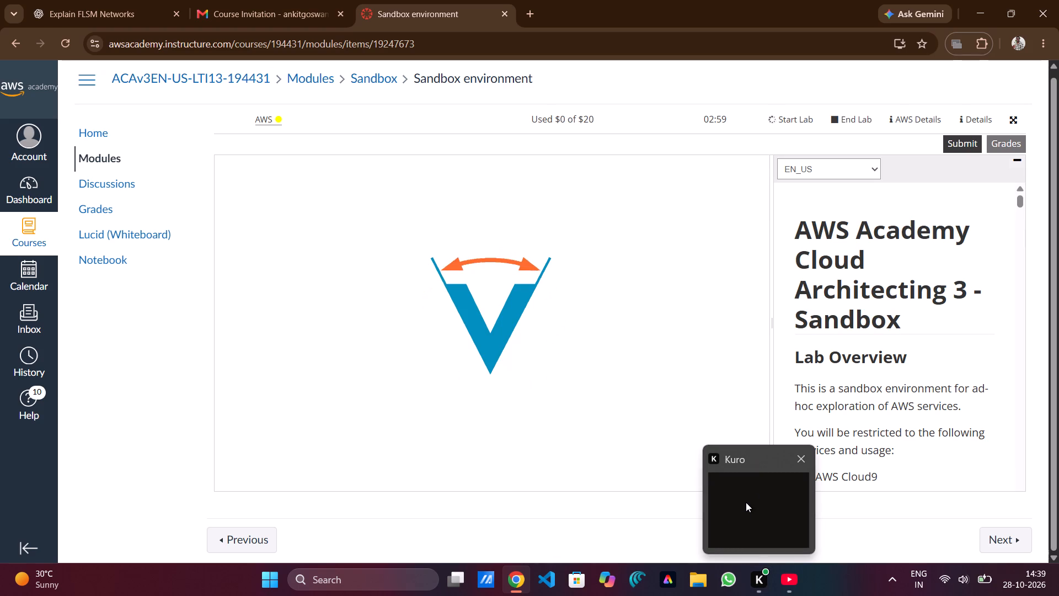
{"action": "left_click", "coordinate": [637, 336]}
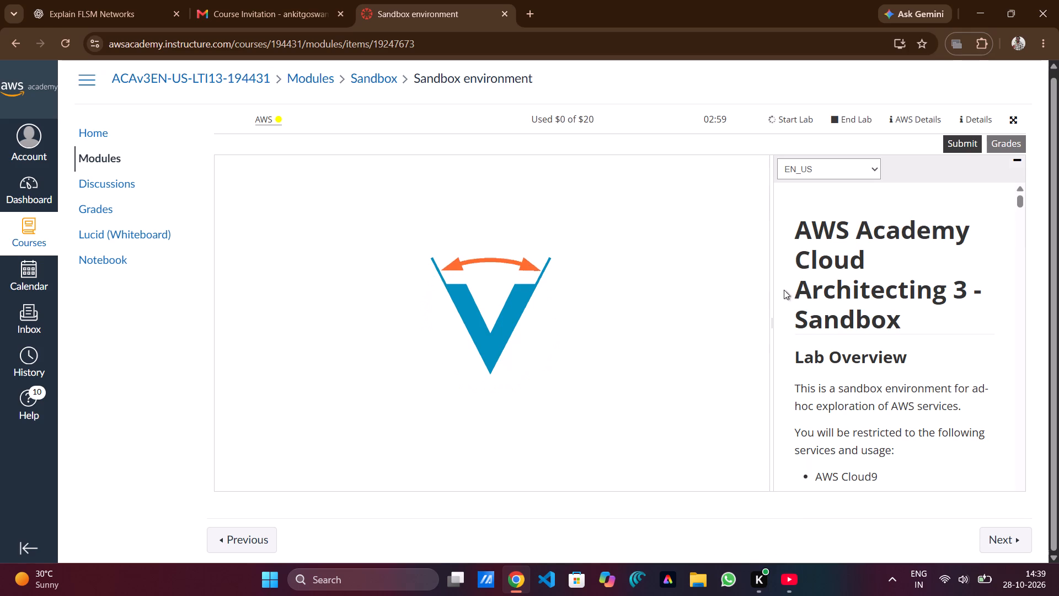
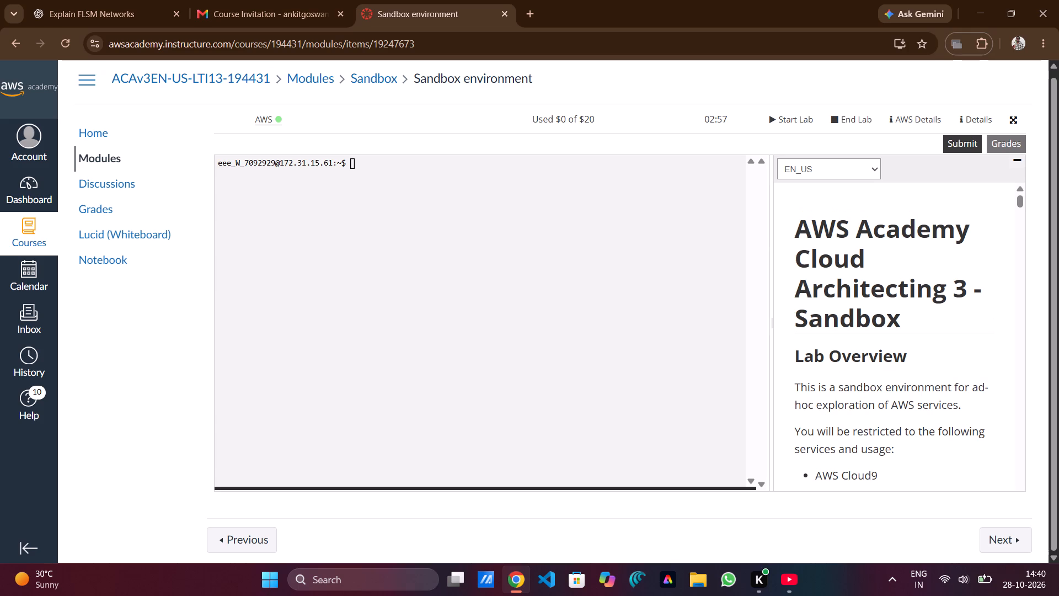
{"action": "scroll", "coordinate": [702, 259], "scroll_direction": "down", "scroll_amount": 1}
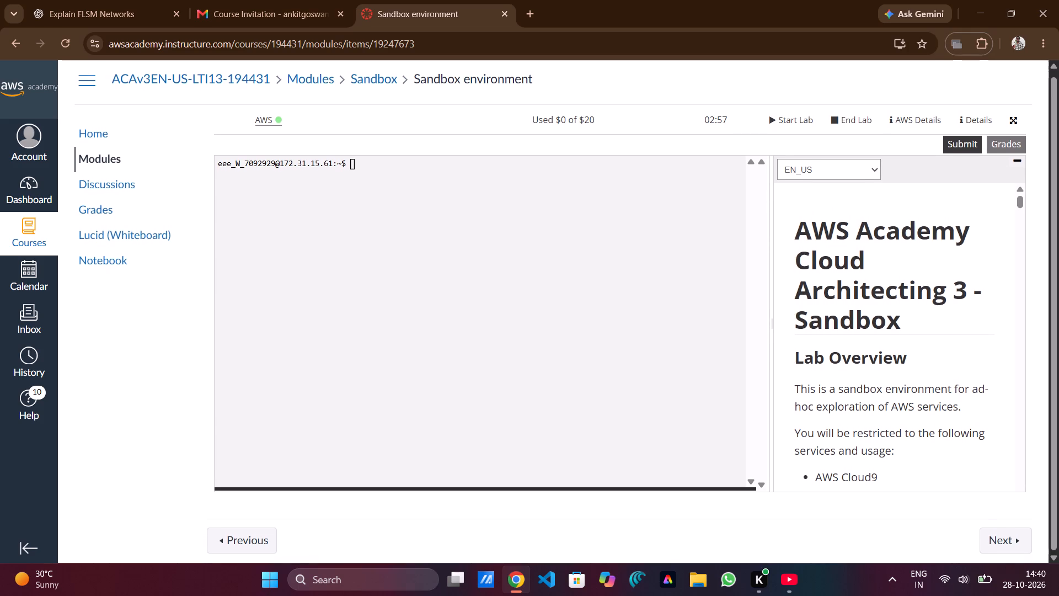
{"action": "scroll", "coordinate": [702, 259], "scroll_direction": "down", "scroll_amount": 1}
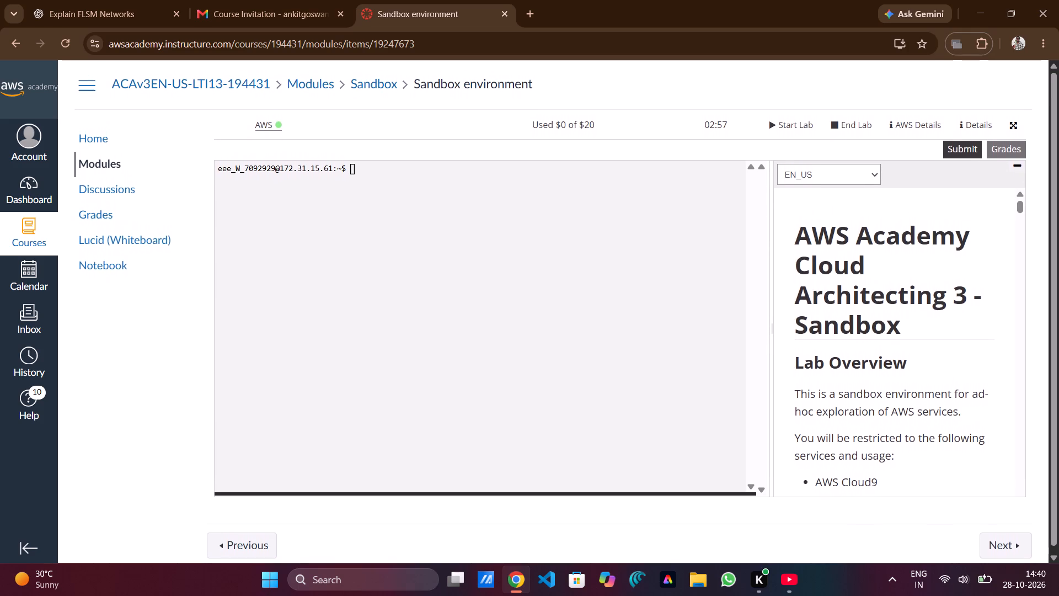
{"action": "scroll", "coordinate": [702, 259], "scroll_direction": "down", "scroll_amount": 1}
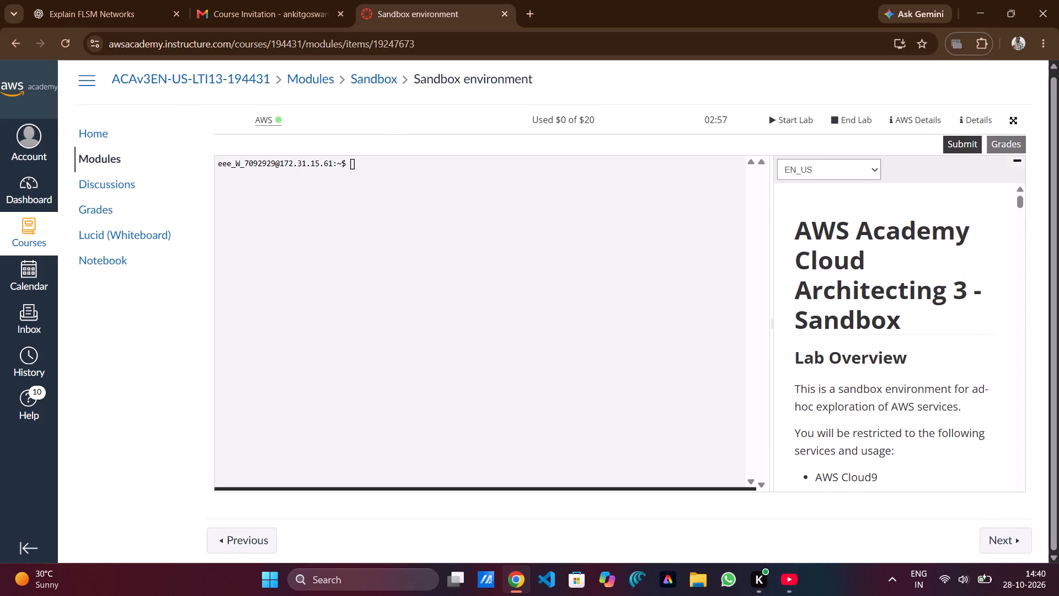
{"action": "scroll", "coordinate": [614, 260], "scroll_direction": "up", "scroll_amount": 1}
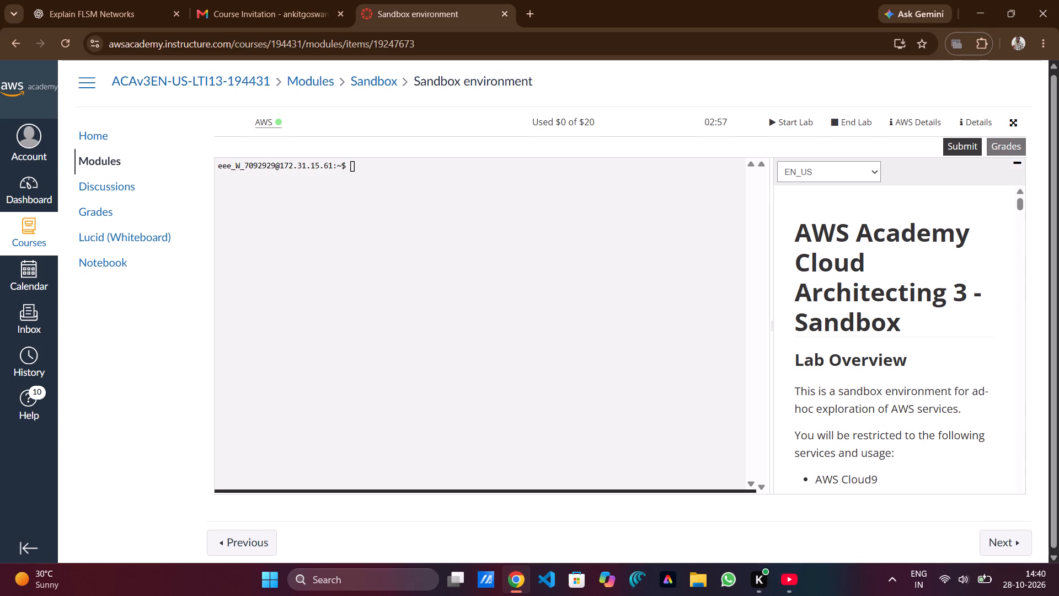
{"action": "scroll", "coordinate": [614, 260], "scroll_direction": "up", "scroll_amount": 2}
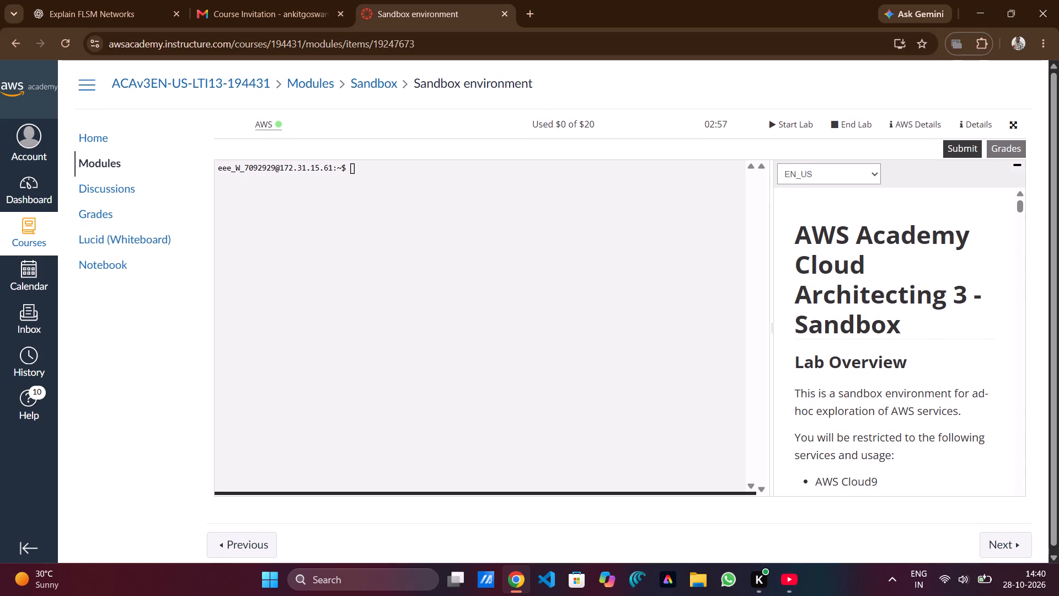
Open the AWS Management Console from the running sandbox lab.
{"action": "left_click", "coordinate": [277, 123]}
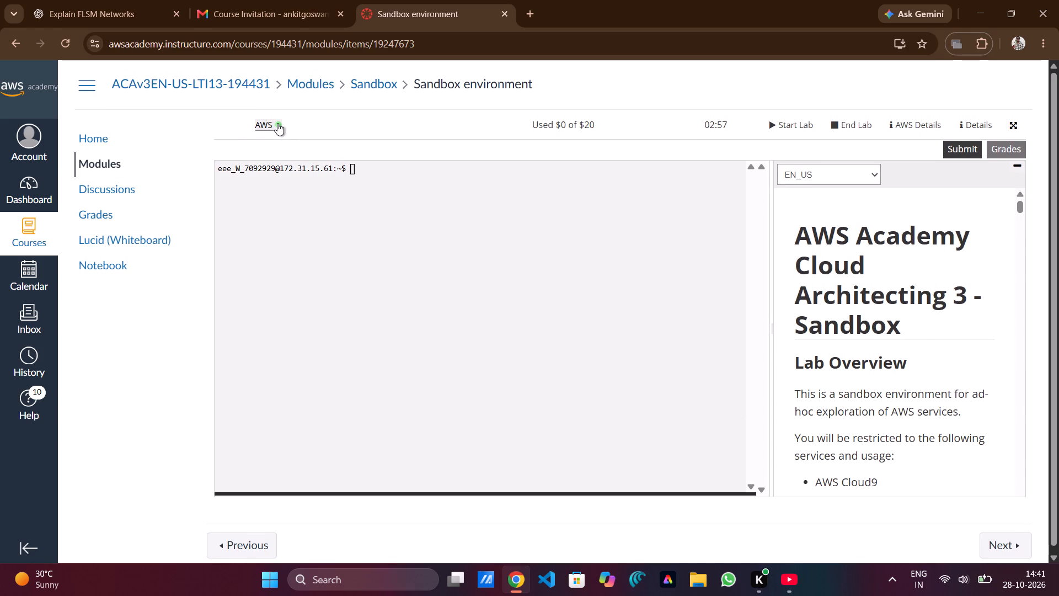
{"action": "left_click", "coordinate": [276, 126]}
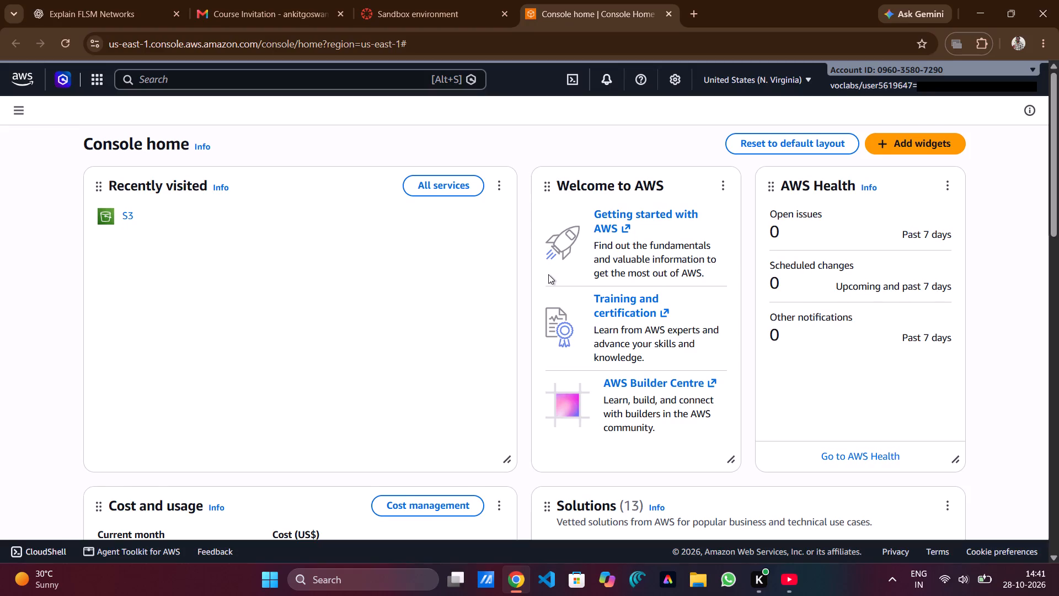
Open the S3 service from the recently visited services on the console home page.
{"action": "scroll", "coordinate": [548, 274], "scroll_direction": "up", "scroll_amount": 1}
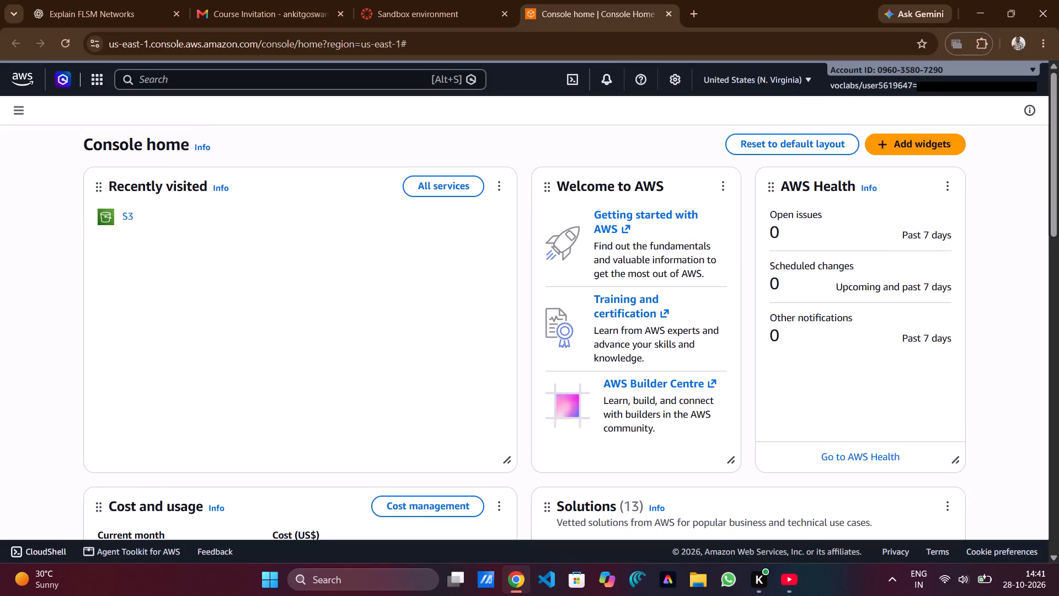
{"action": "left_click", "coordinate": [127, 217]}
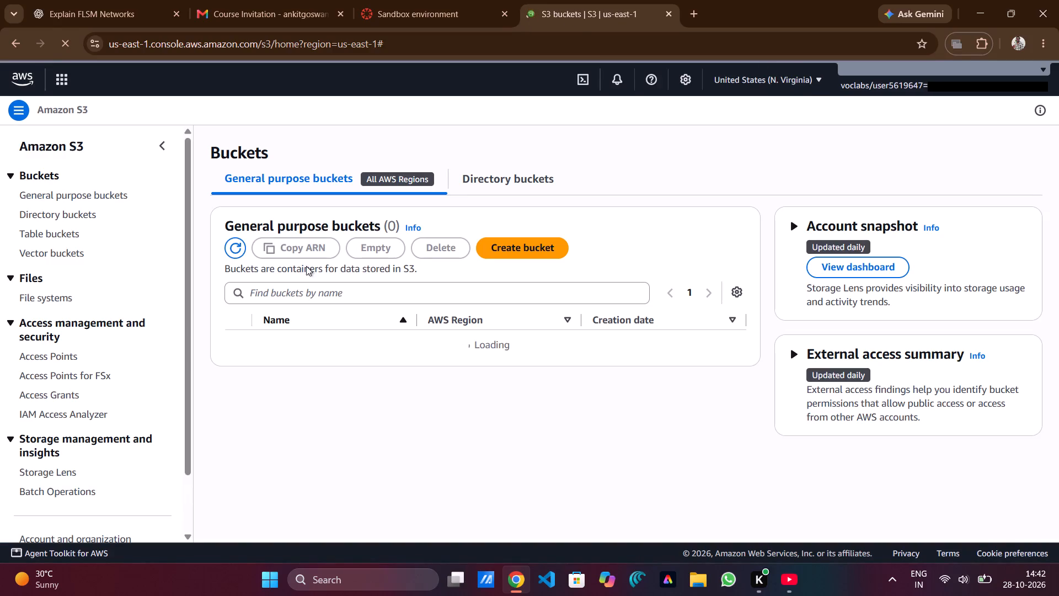
Look through the Amazon S3 landing page, including its benefits and features, use cases, related services and bucket creation section.
{"action": "scroll", "coordinate": [310, 270], "scroll_direction": "down", "scroll_amount": 1}
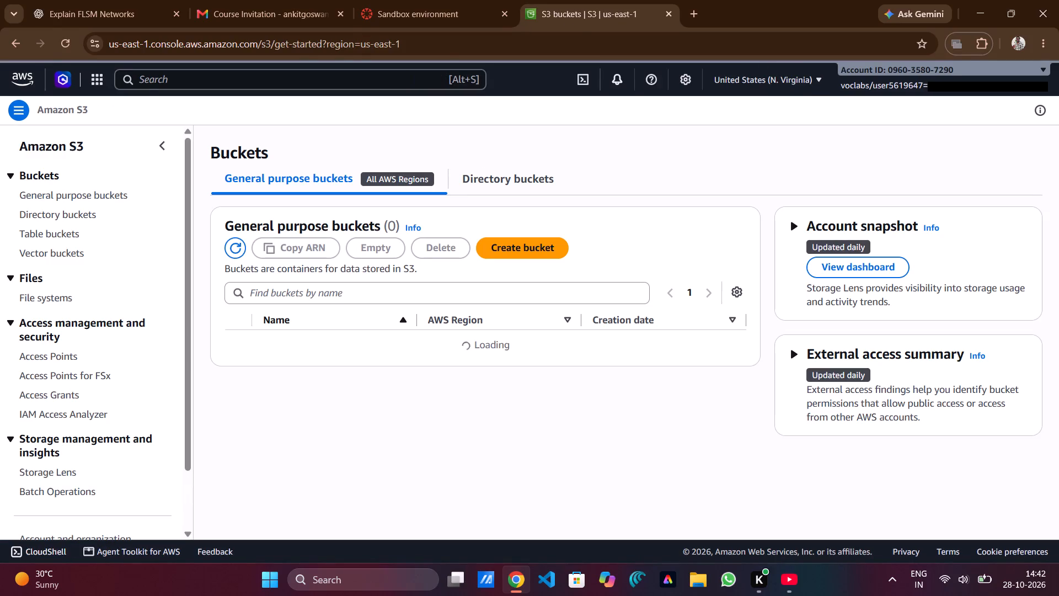
{"action": "scroll", "coordinate": [365, 343], "scroll_direction": "down", "scroll_amount": 4}
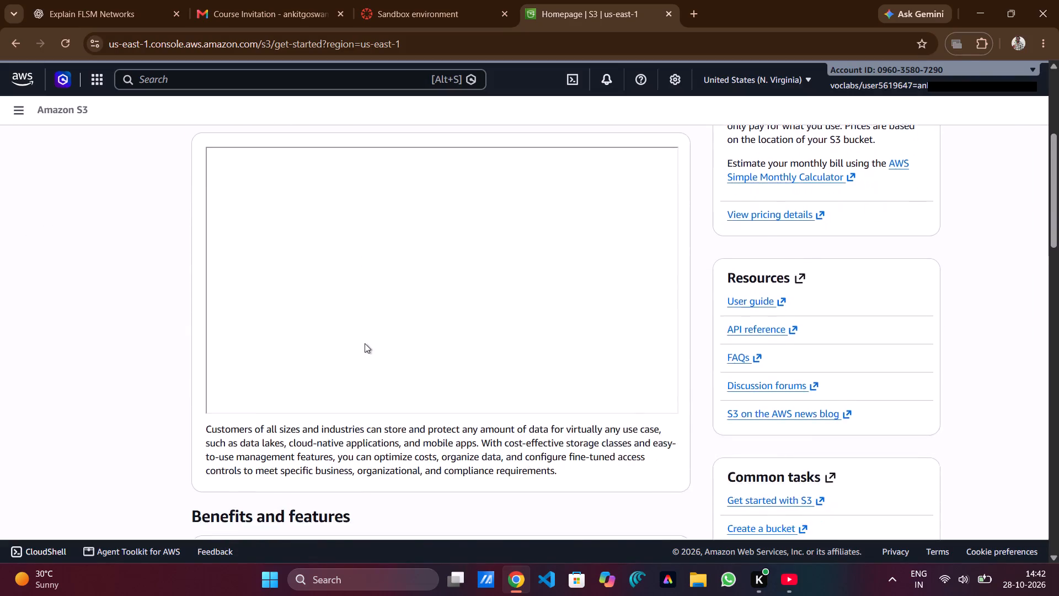
{"action": "scroll", "coordinate": [365, 343], "scroll_direction": "down", "scroll_amount": 6}
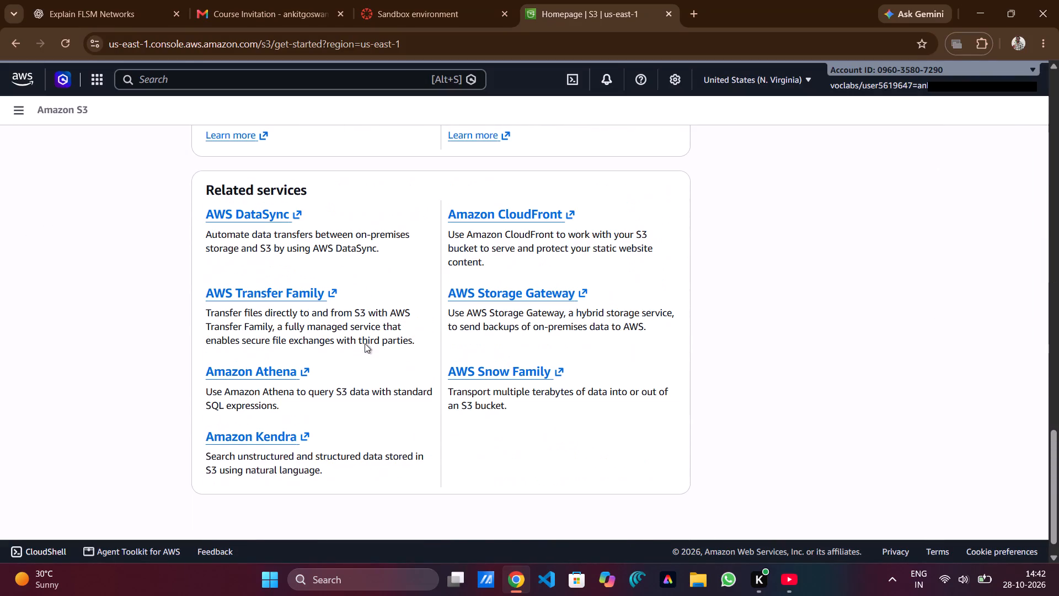
{"action": "scroll", "coordinate": [365, 343], "scroll_direction": "down", "scroll_amount": 1}
{"action": "scroll", "coordinate": [365, 343], "scroll_direction": "up", "scroll_amount": 1}
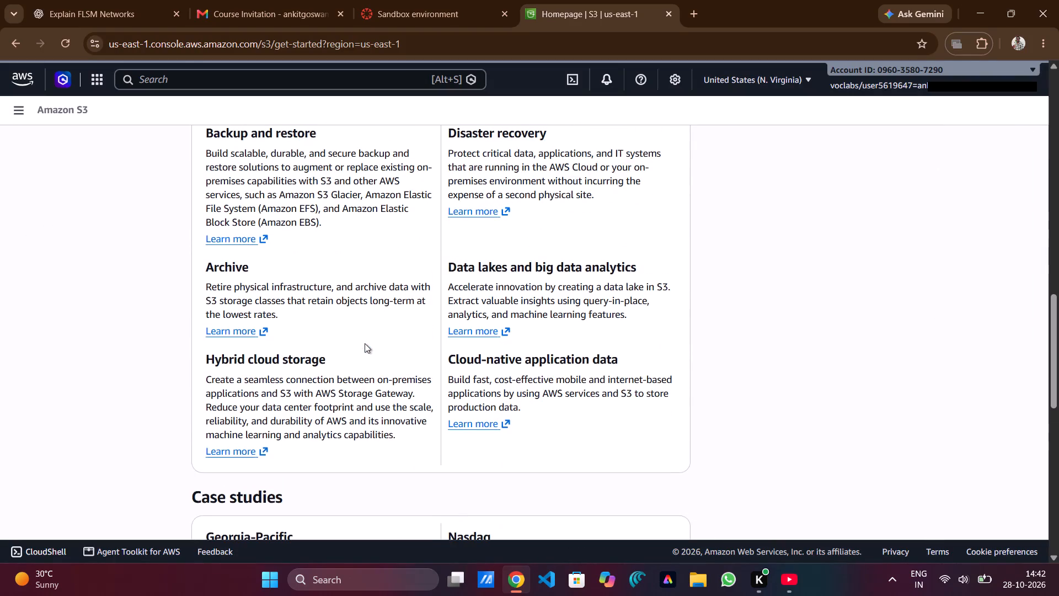
{"action": "scroll", "coordinate": [365, 343], "scroll_direction": "up", "scroll_amount": 1}
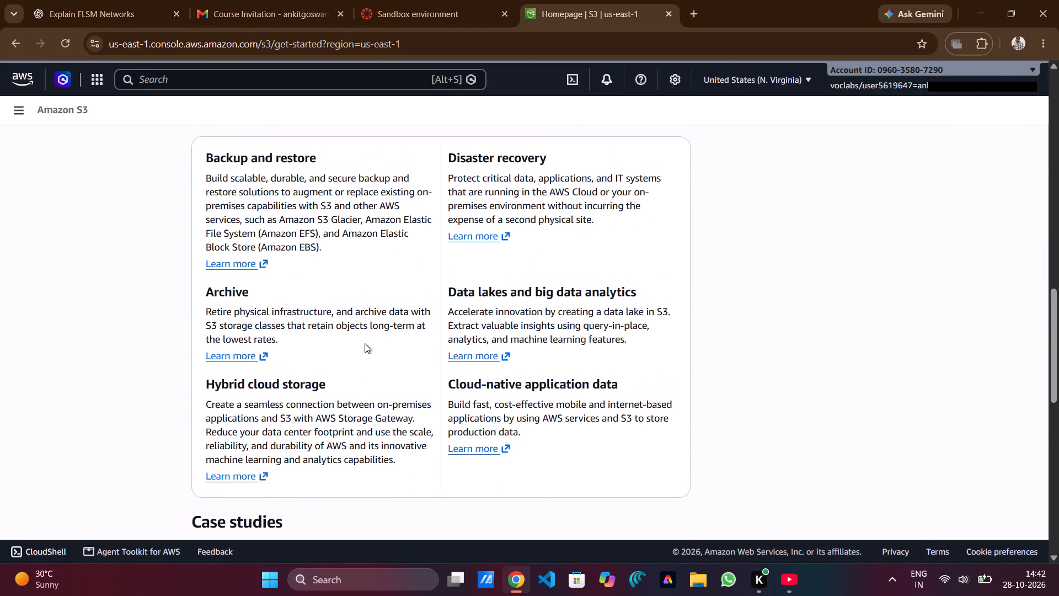
{"action": "scroll", "coordinate": [365, 343], "scroll_direction": "up", "scroll_amount": 3}
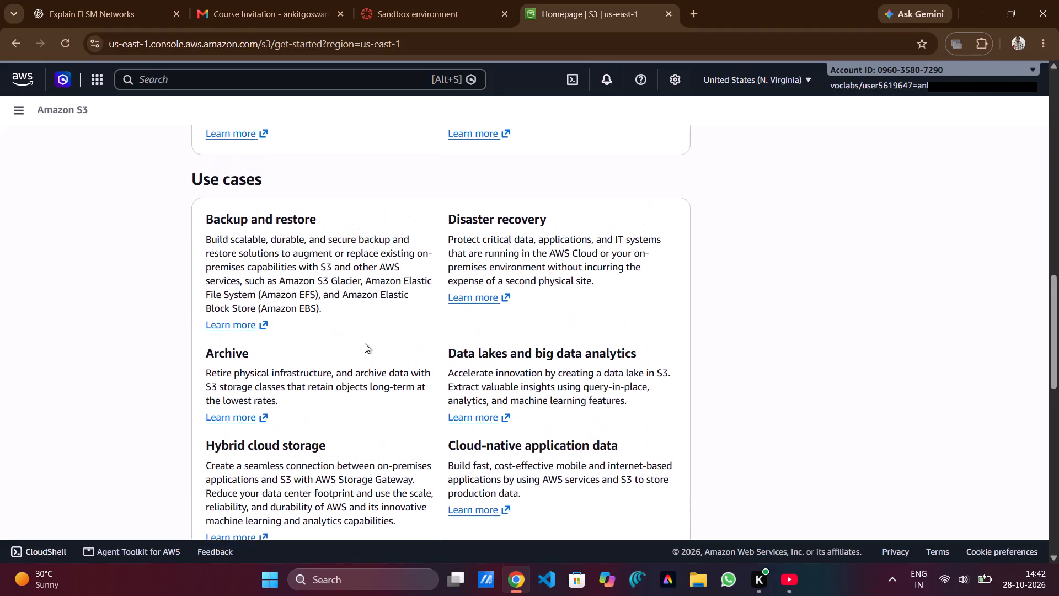
{"action": "scroll", "coordinate": [365, 343], "scroll_direction": "up", "scroll_amount": 5}
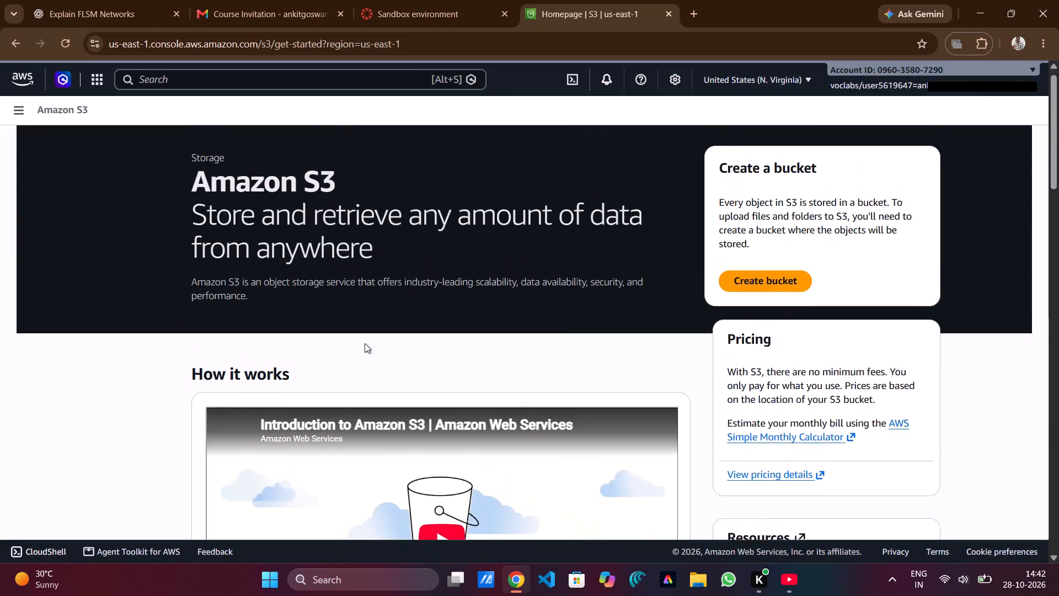
{"action": "scroll", "coordinate": [365, 343], "scroll_direction": "down", "scroll_amount": 9}
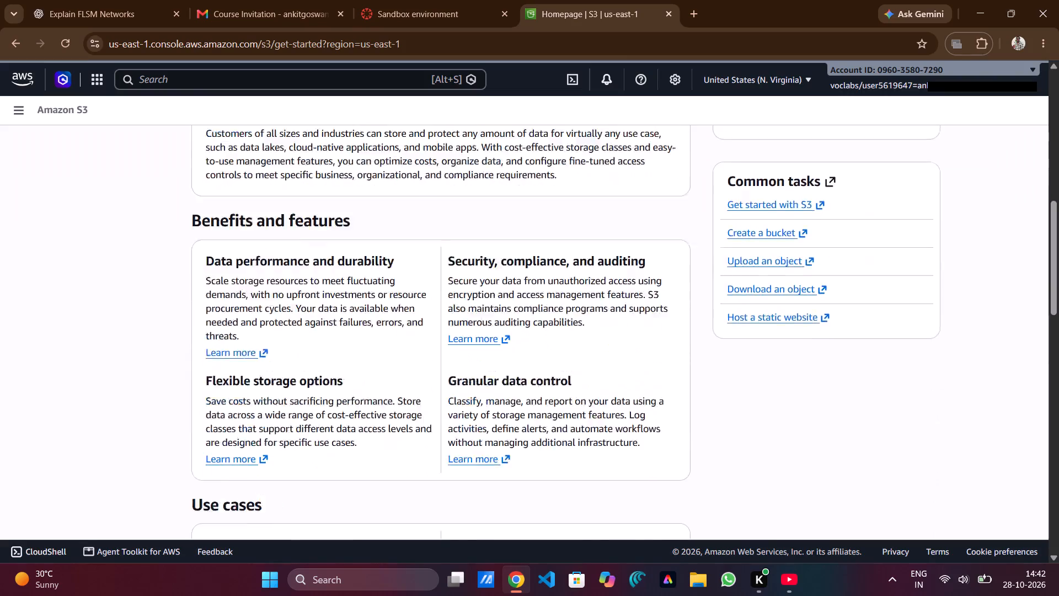
{"action": "scroll", "coordinate": [365, 343], "scroll_direction": "down", "scroll_amount": 7}
{"action": "scroll", "coordinate": [365, 343], "scroll_direction": "up", "scroll_amount": 10}
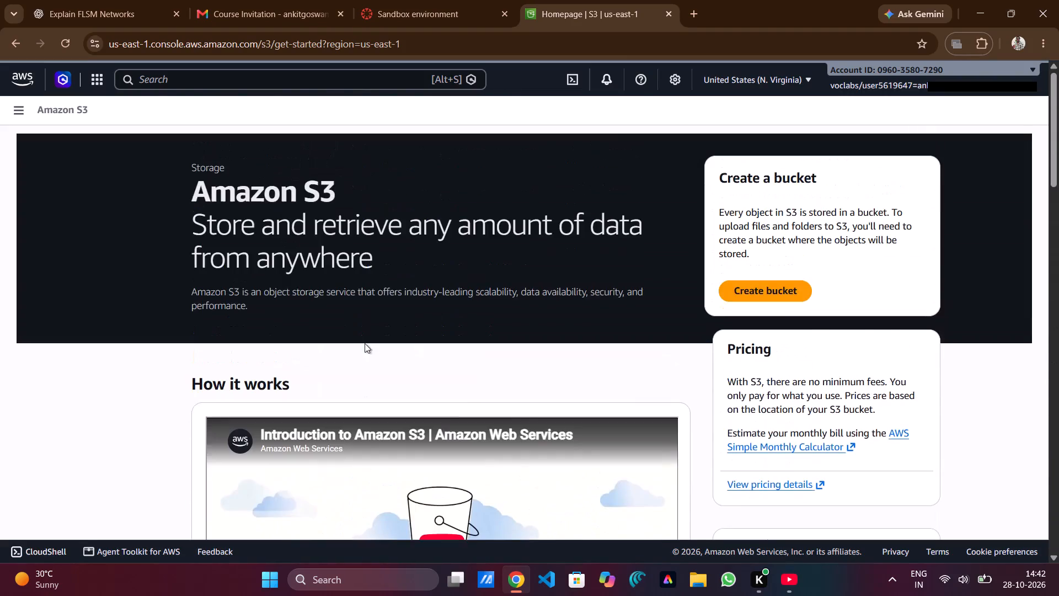
{"action": "scroll", "coordinate": [365, 343], "scroll_direction": "up", "scroll_amount": 1}
{"action": "scroll", "coordinate": [365, 343], "scroll_direction": "down", "scroll_amount": 1}
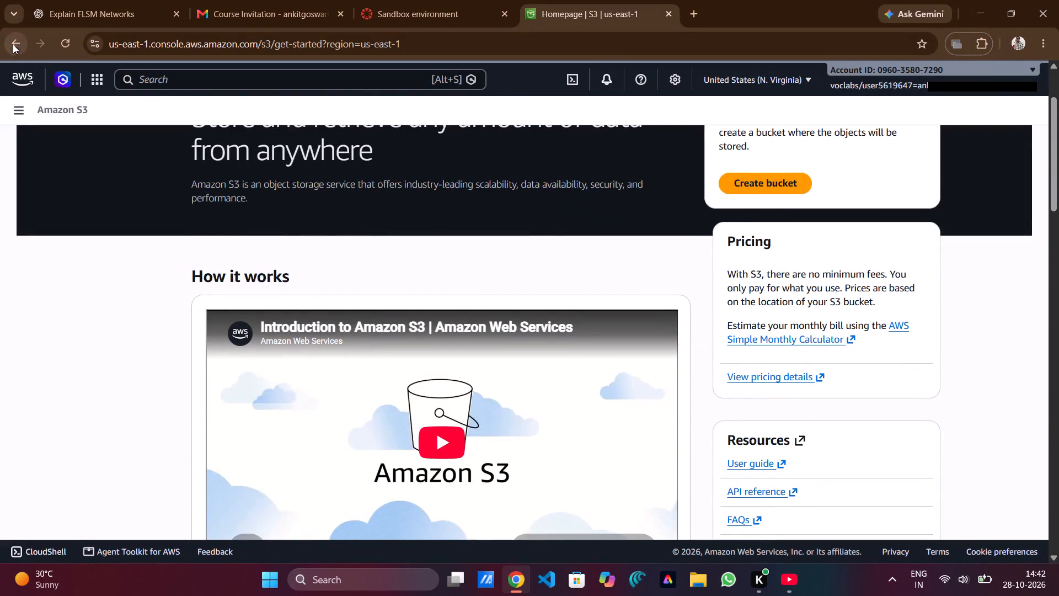
Return from the Amazon S3 page to the AWS console home page.
{"action": "left_click", "coordinate": [13, 44]}
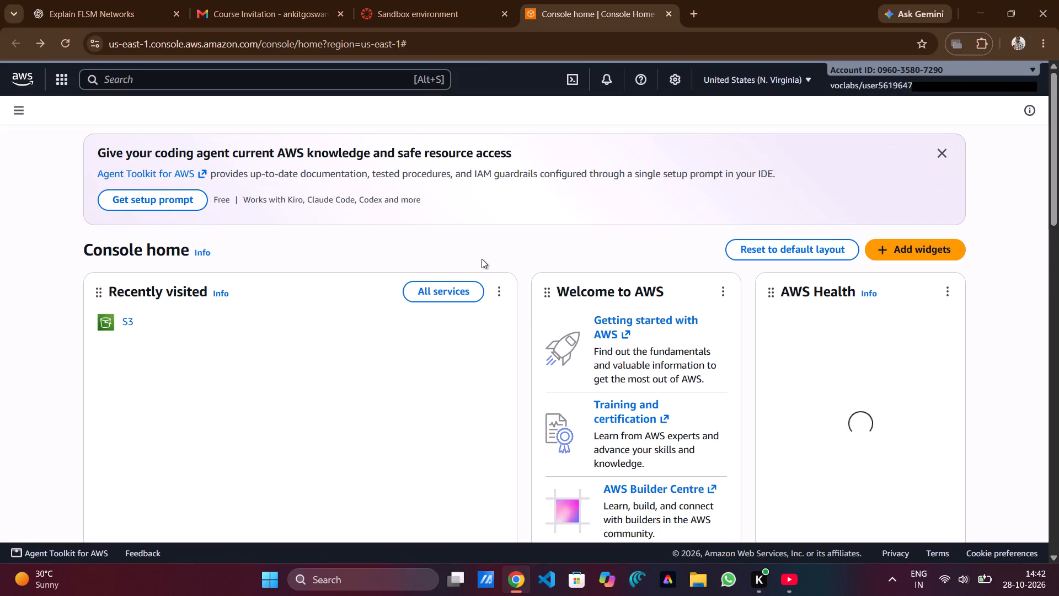
Look over the first console home widgets: Recently visited, Welcome to AWS and AWS Health.
{"action": "scroll", "coordinate": [482, 259], "scroll_direction": "up", "scroll_amount": 1}
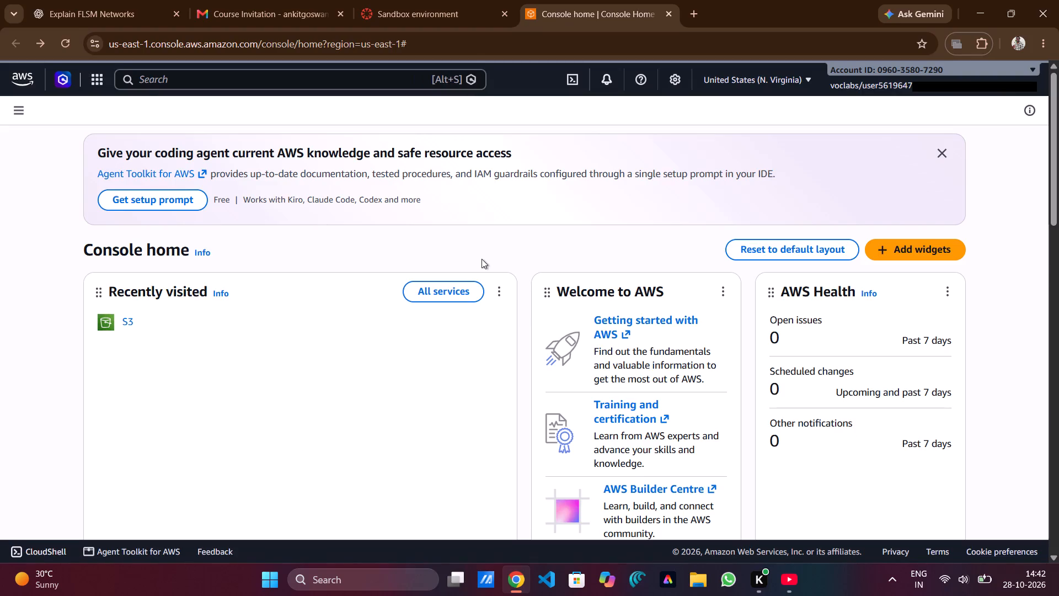
{"action": "scroll", "coordinate": [482, 259], "scroll_direction": "up", "scroll_amount": 1}
{"action": "scroll", "coordinate": [603, 371], "scroll_direction": "down", "scroll_amount": 1}
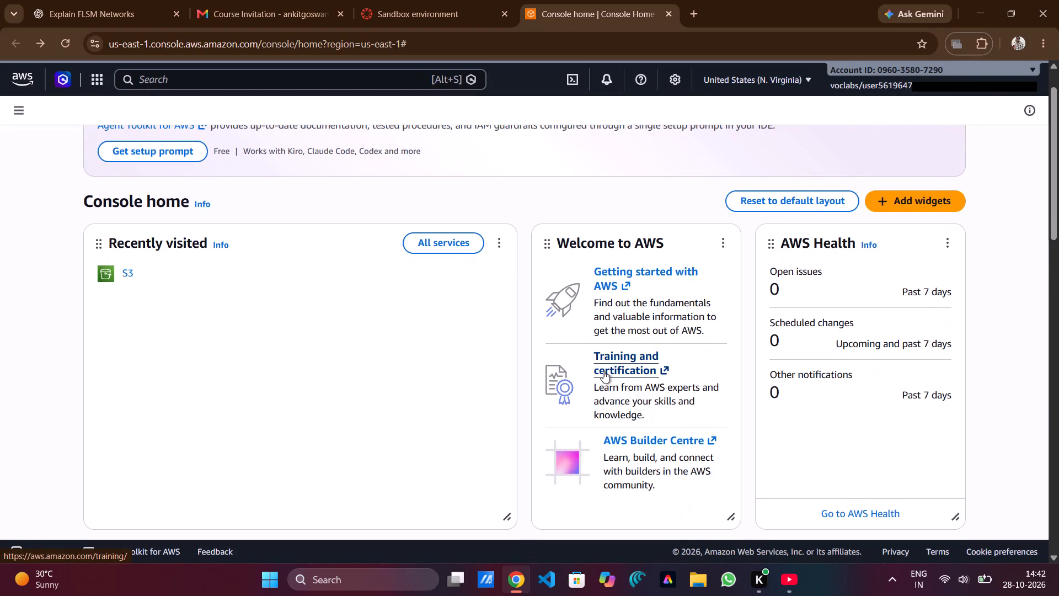
{"action": "scroll", "coordinate": [603, 371], "scroll_direction": "up", "scroll_amount": 2}
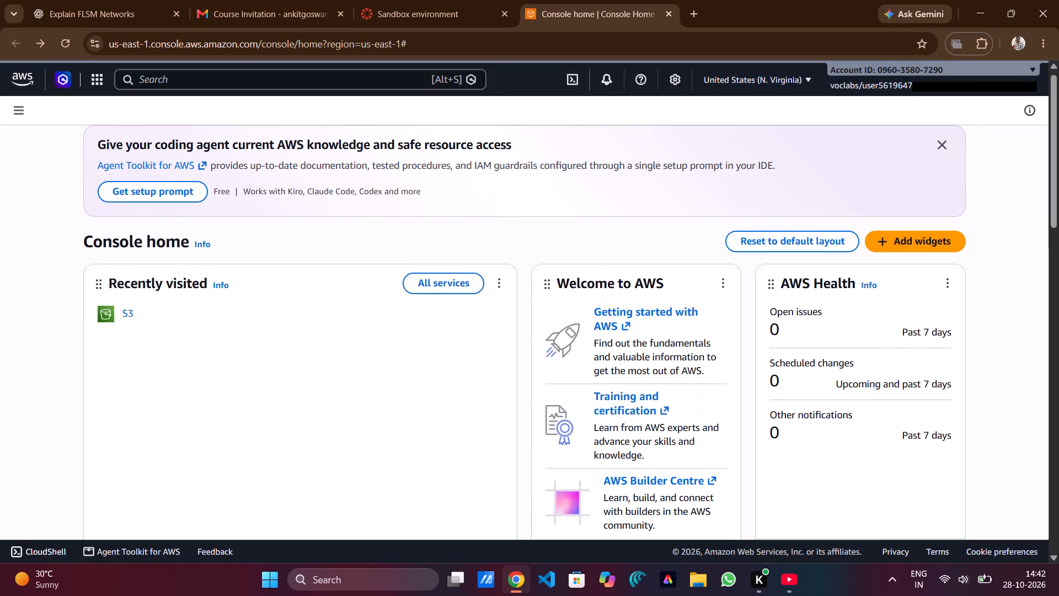
{"action": "scroll", "coordinate": [603, 371], "scroll_direction": "up", "scroll_amount": 1}
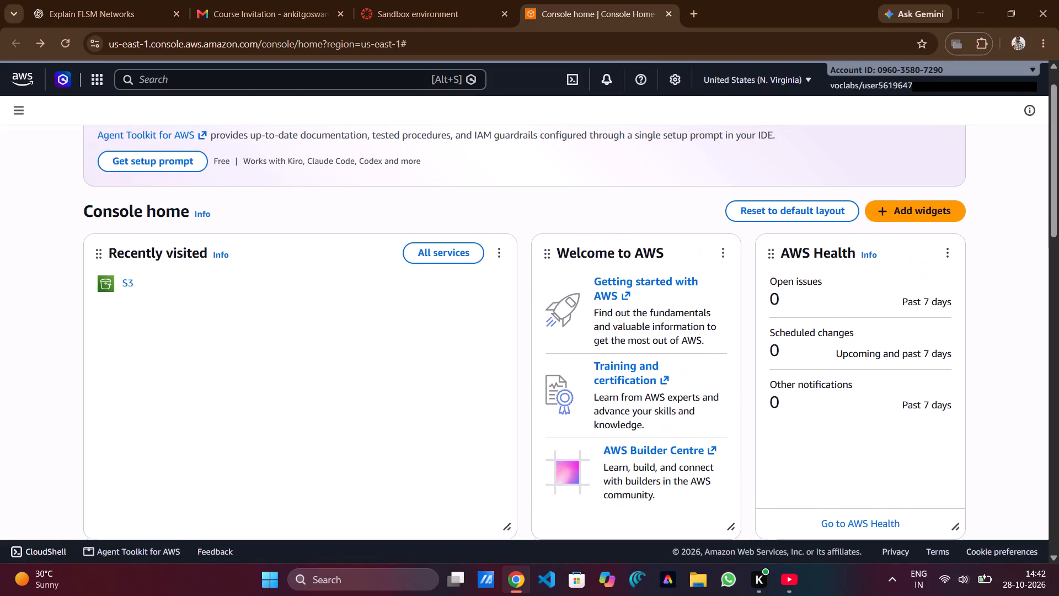
{"action": "scroll", "coordinate": [603, 371], "scroll_direction": "down", "scroll_amount": 2}
{"action": "scroll", "coordinate": [603, 371], "scroll_direction": "up", "scroll_amount": 2}
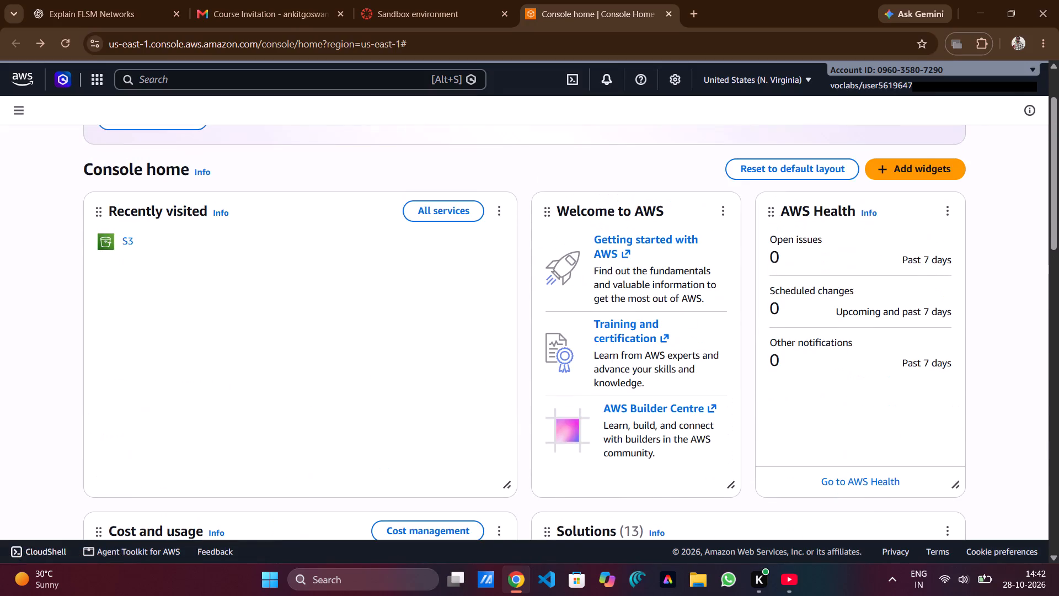
{"action": "scroll", "coordinate": [603, 371], "scroll_direction": "up", "scroll_amount": 3}
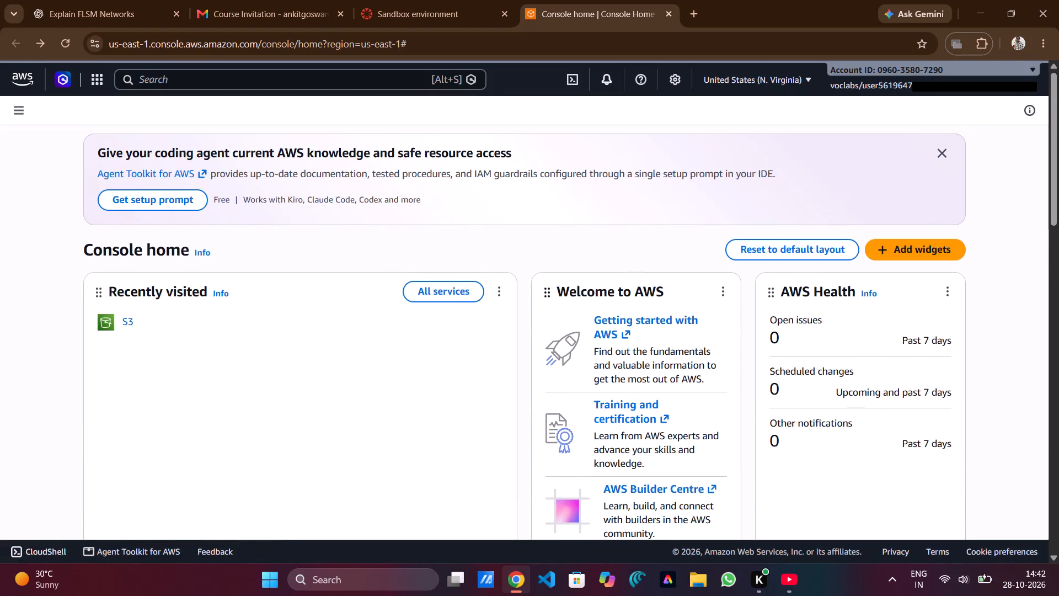
{"action": "scroll", "coordinate": [525, 281], "scroll_direction": "up", "scroll_amount": 1}
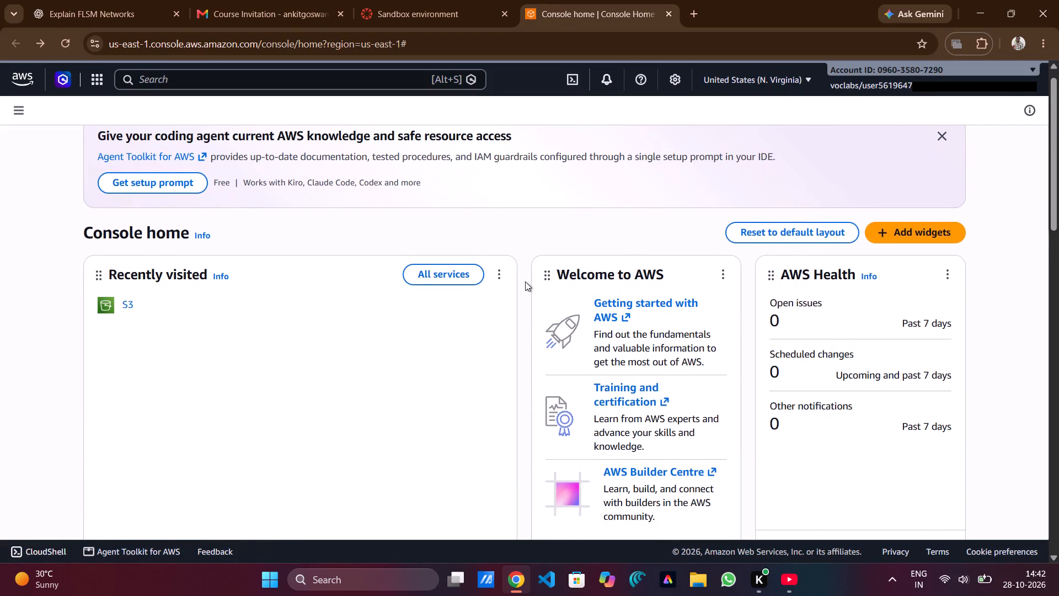
{"action": "scroll", "coordinate": [525, 281], "scroll_direction": "up", "scroll_amount": 1}
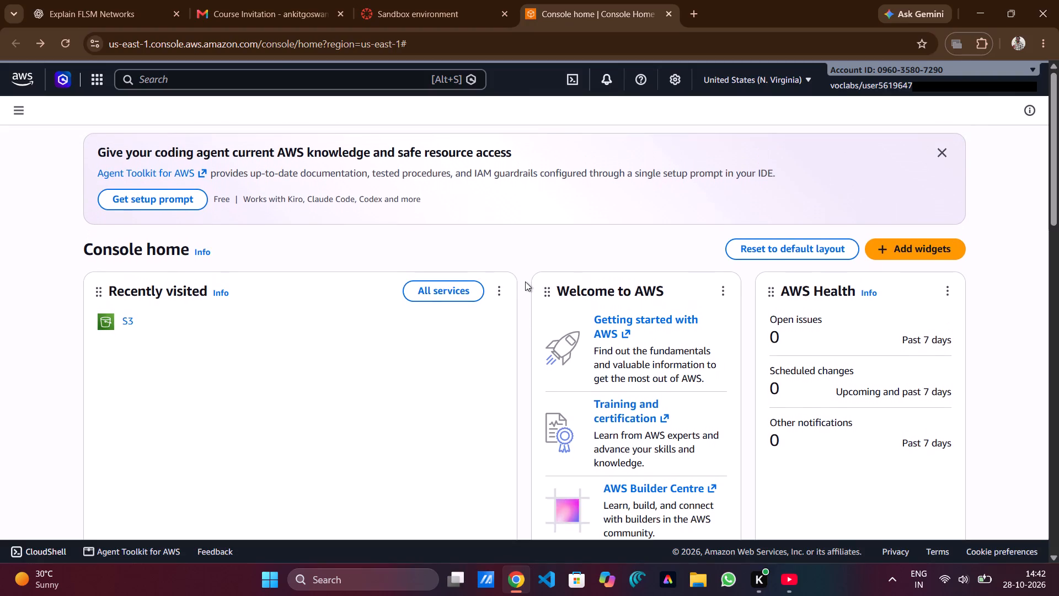
{"action": "scroll", "coordinate": [525, 281], "scroll_direction": "up", "scroll_amount": 1}
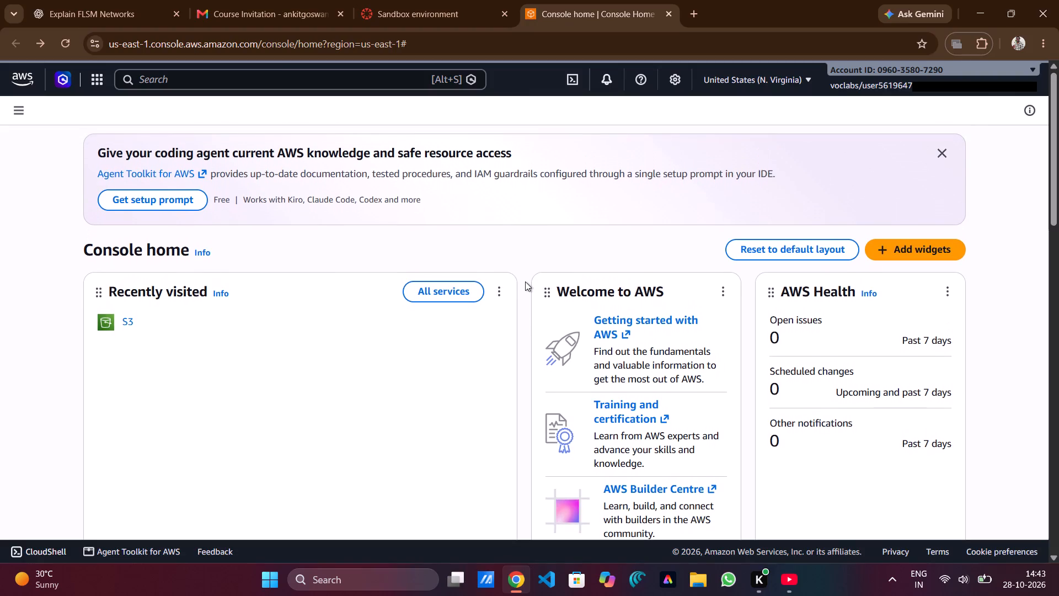
{"action": "scroll", "coordinate": [525, 281], "scroll_direction": "up", "scroll_amount": 1}
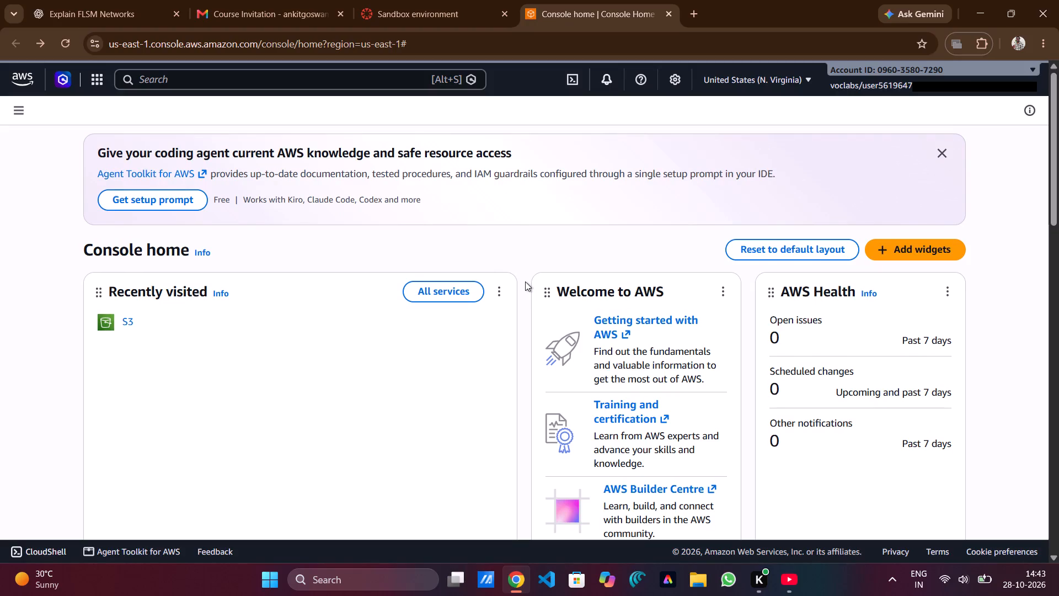
{"action": "scroll", "coordinate": [525, 281], "scroll_direction": "down", "scroll_amount": 1}
{"action": "scroll", "coordinate": [525, 281], "scroll_direction": "right", "scroll_amount": 1}
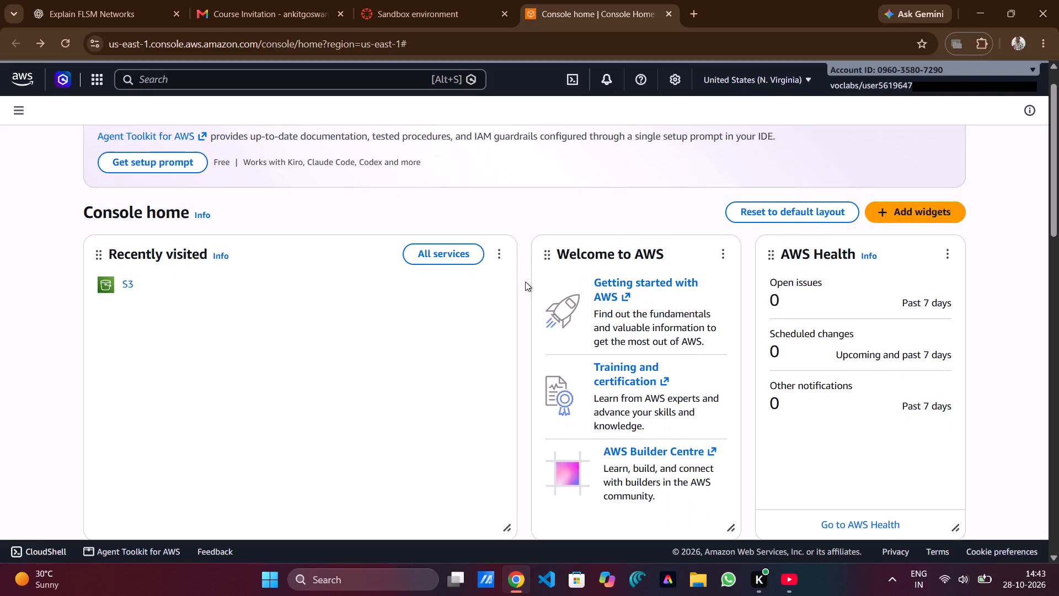
{"action": "scroll", "coordinate": [525, 281], "scroll_direction": "right", "scroll_amount": 1}
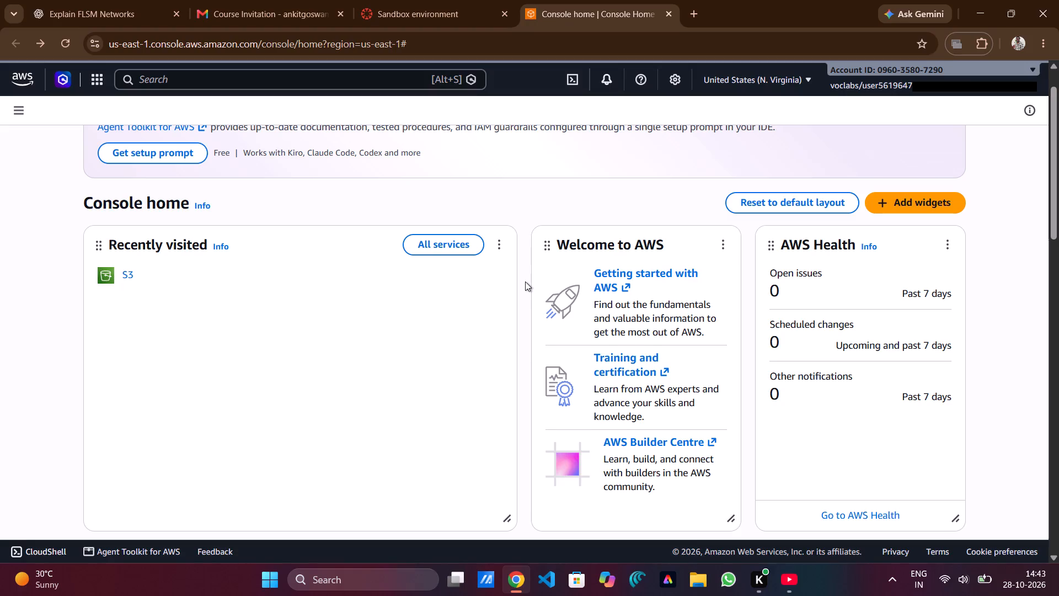
{"action": "scroll", "coordinate": [525, 281], "scroll_direction": "up", "scroll_amount": 1}
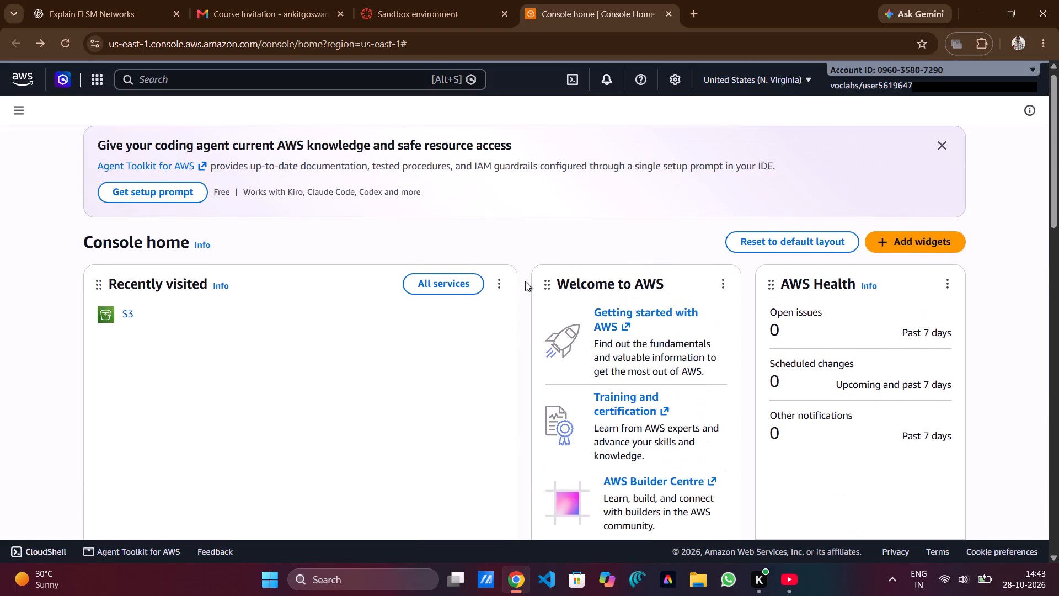
Look through the remaining console home widgets, including Cost and usage, Solutions, Explore AWS and Security.
{"action": "scroll", "coordinate": [525, 281], "scroll_direction": "down", "scroll_amount": 6}
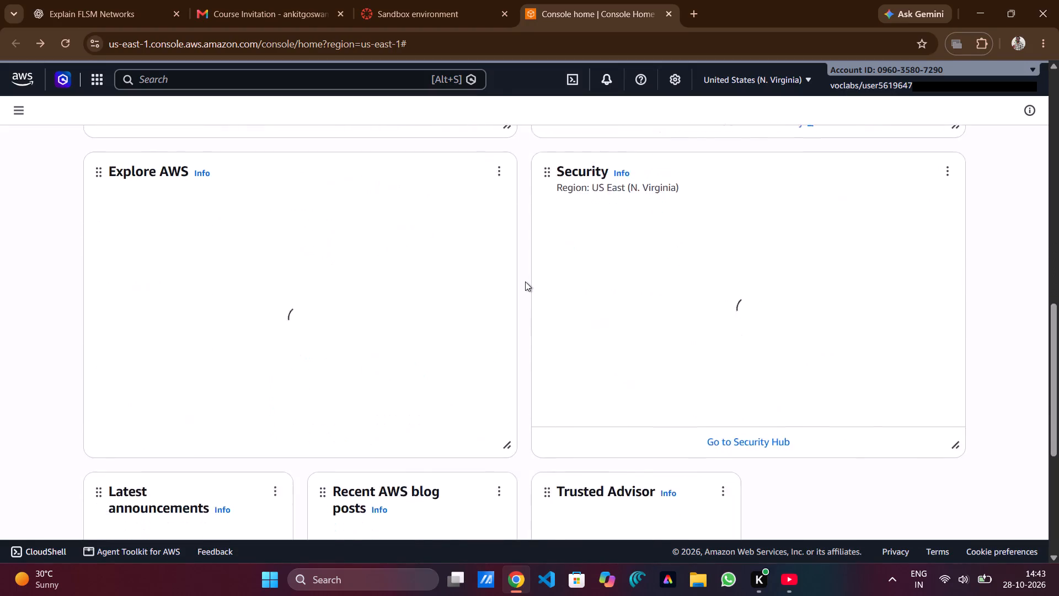
{"action": "scroll", "coordinate": [525, 281], "scroll_direction": "down", "scroll_amount": 6}
{"action": "scroll", "coordinate": [525, 281], "scroll_direction": "up", "scroll_amount": 8}
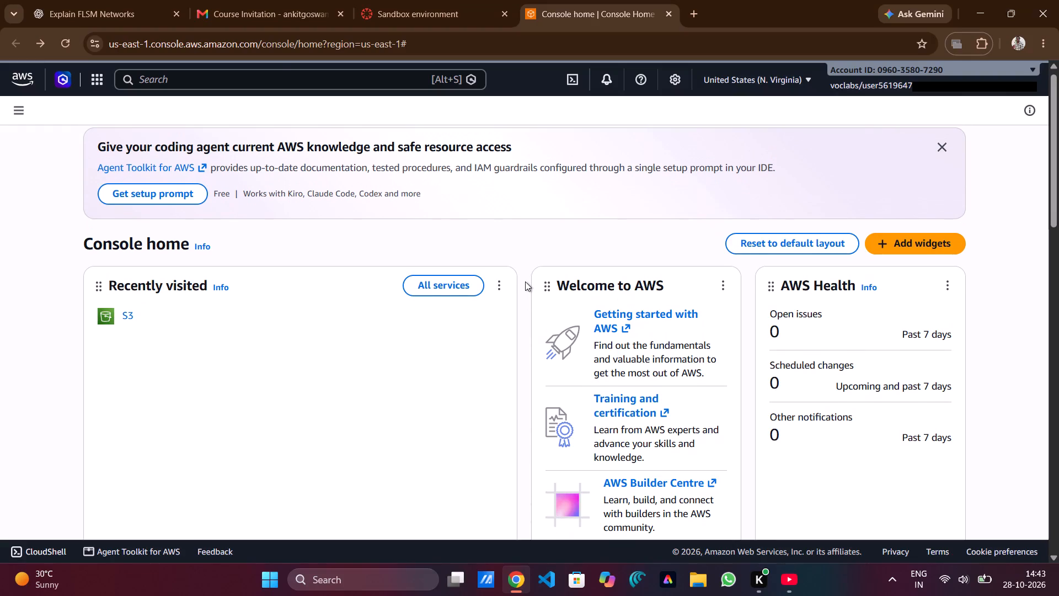
{"action": "scroll", "coordinate": [525, 281], "scroll_direction": "up", "scroll_amount": 1}
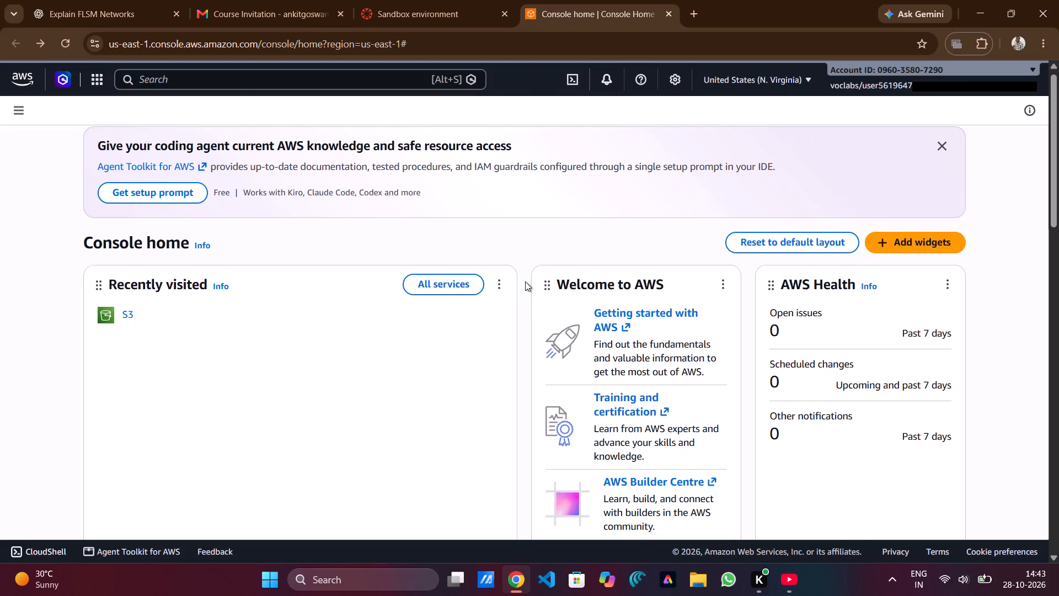
{"action": "scroll", "coordinate": [525, 281], "scroll_direction": "down", "scroll_amount": 1}
{"action": "scroll", "coordinate": [525, 281], "scroll_direction": "up", "scroll_amount": 1}
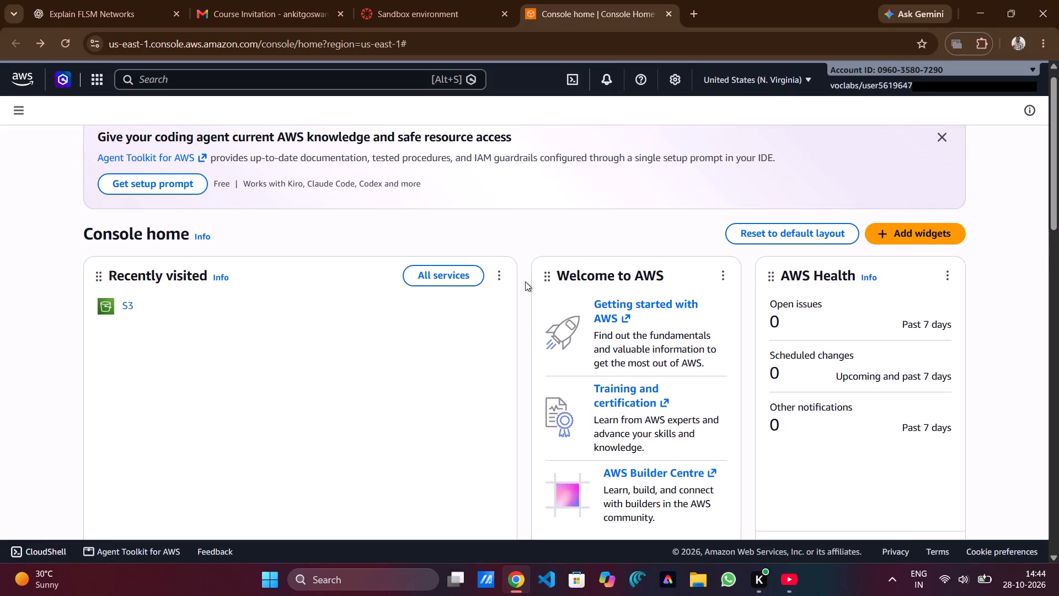
{"action": "scroll", "coordinate": [525, 281], "scroll_direction": "down", "scroll_amount": 1}
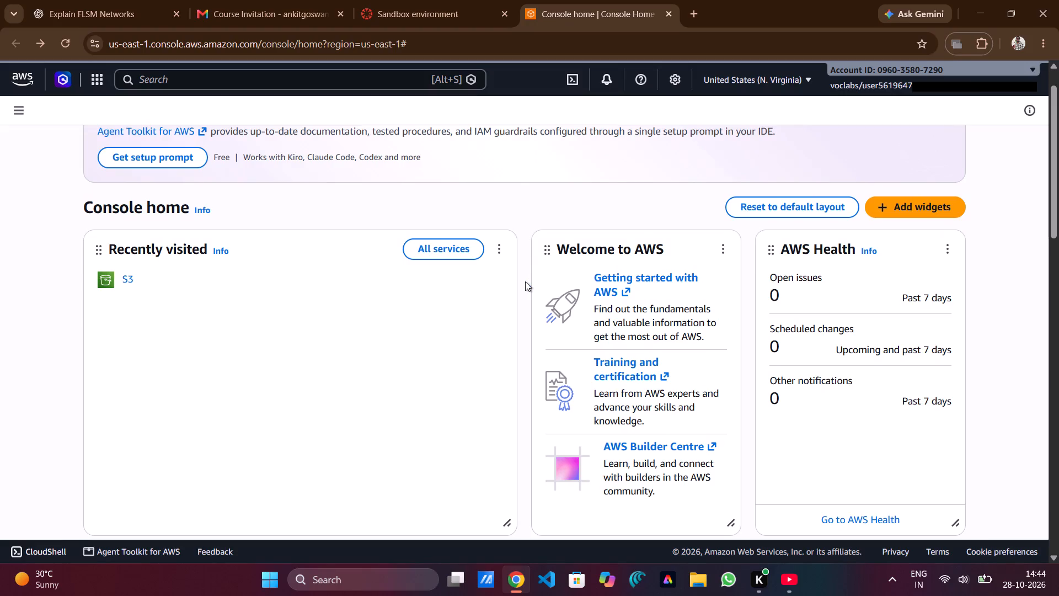
{"action": "scroll", "coordinate": [525, 281], "scroll_direction": "down", "scroll_amount": 1}
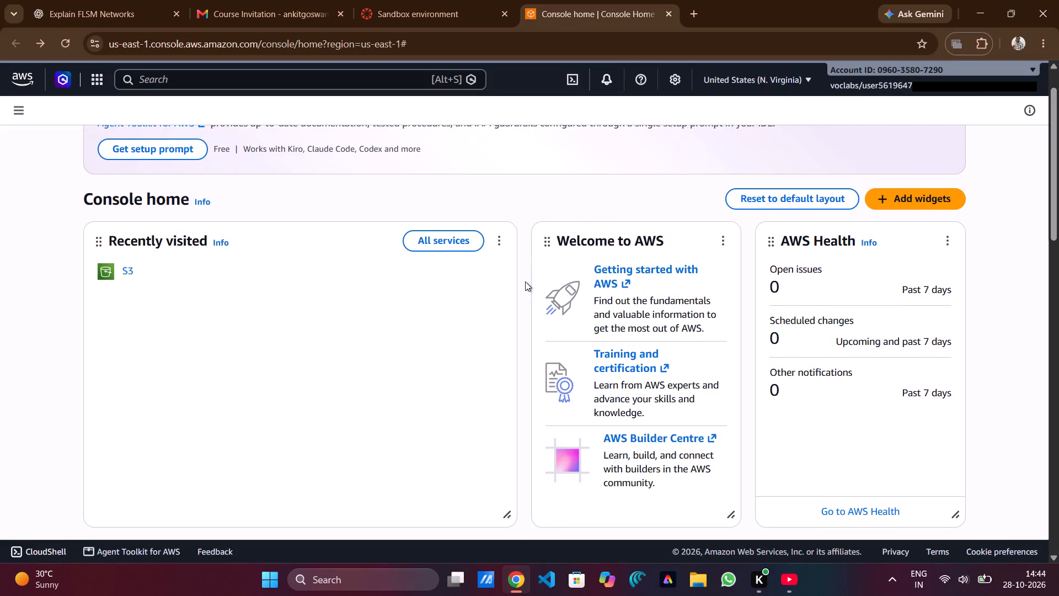
{"action": "scroll", "coordinate": [525, 281], "scroll_direction": "down", "scroll_amount": 1}
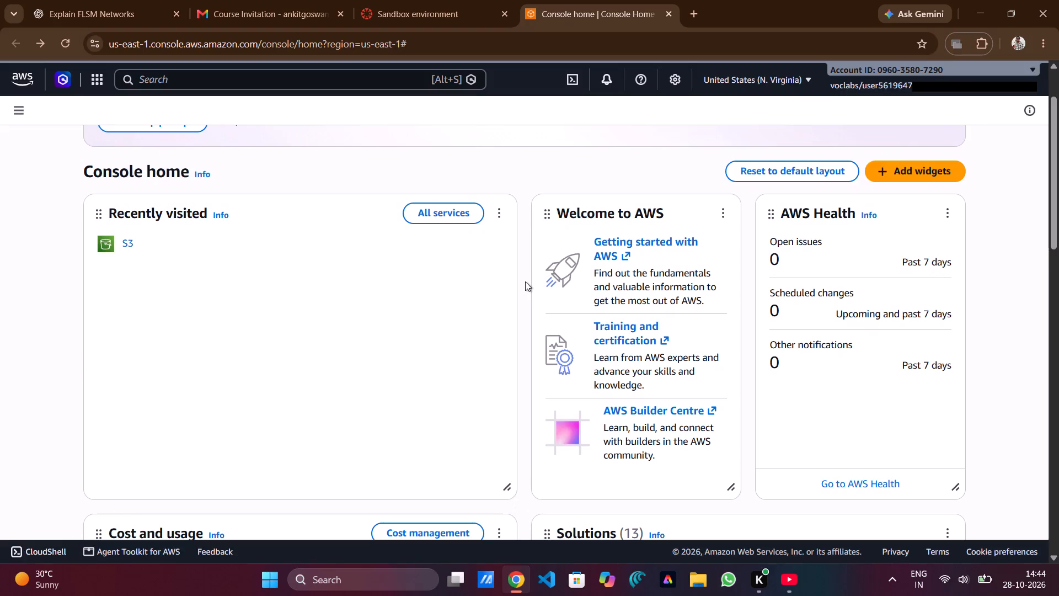
{"action": "scroll", "coordinate": [525, 281], "scroll_direction": "down", "scroll_amount": 3}
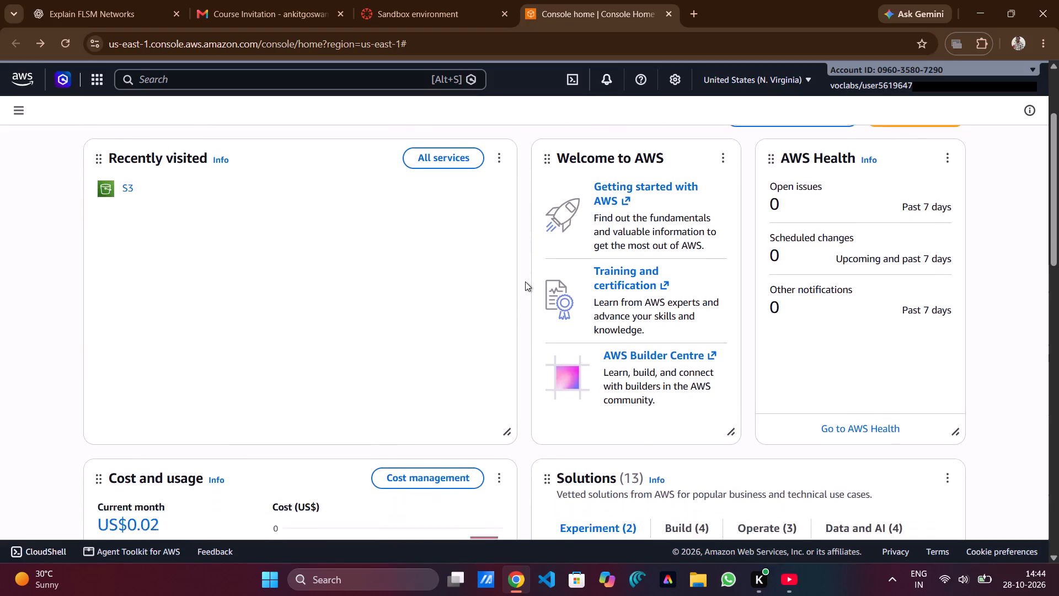
{"action": "scroll", "coordinate": [525, 281], "scroll_direction": "down", "scroll_amount": 2}
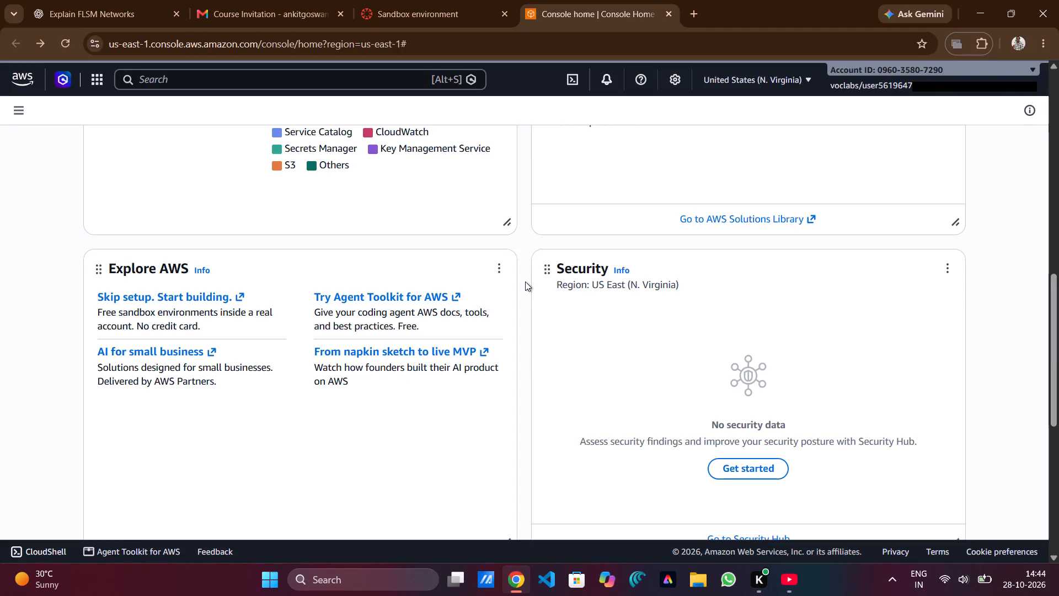
Open the S3 service from the recently visited services and start creating a bucket.
{"action": "scroll", "coordinate": [525, 281], "scroll_direction": "up", "scroll_amount": 5}
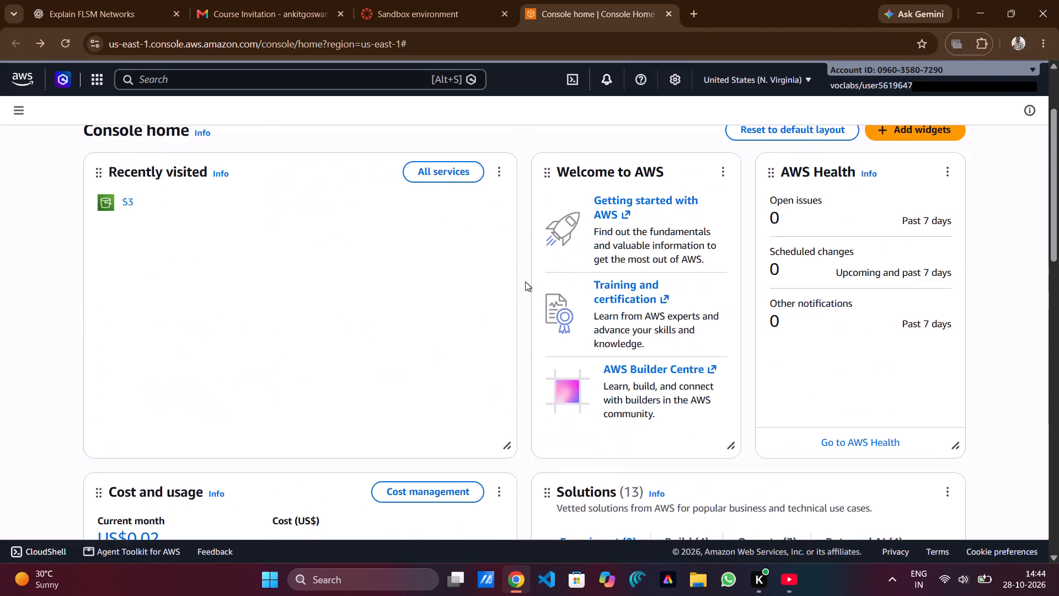
{"action": "scroll", "coordinate": [525, 281], "scroll_direction": "up", "scroll_amount": 3}
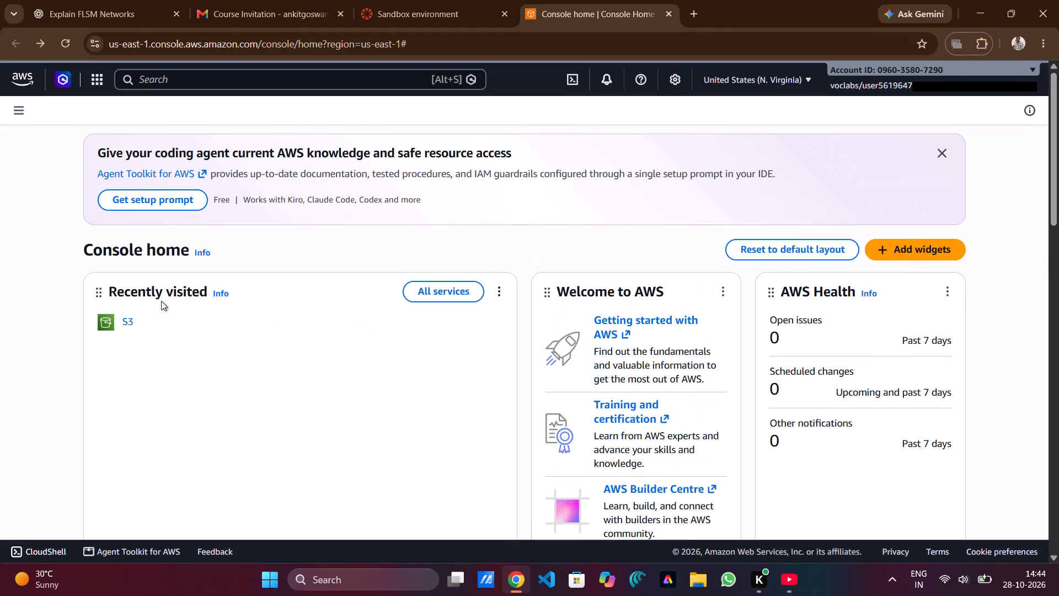
{"action": "left_click", "coordinate": [126, 321]}
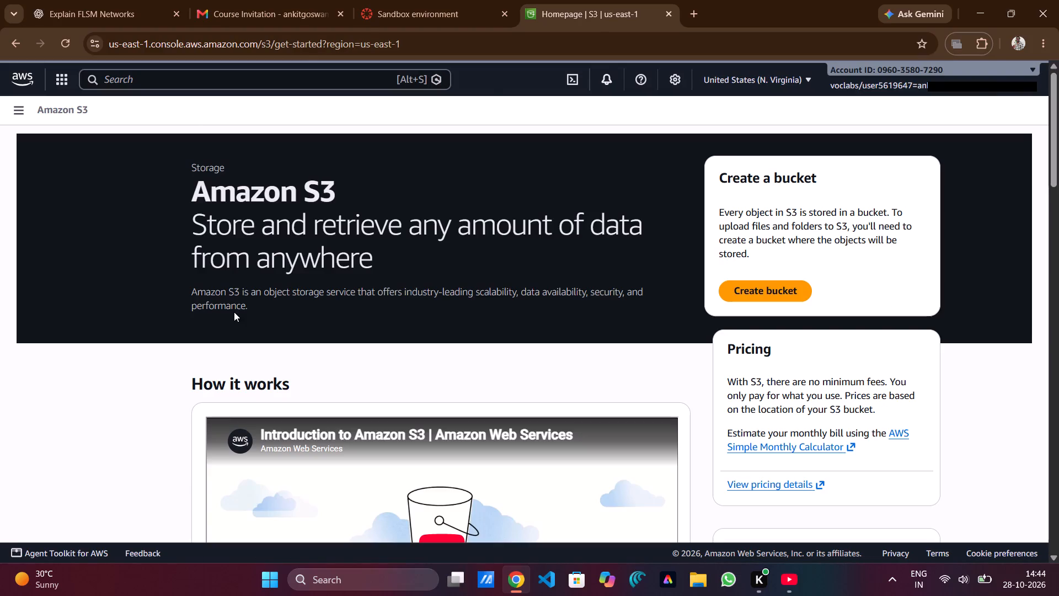
{"action": "left_click", "coordinate": [771, 289]}
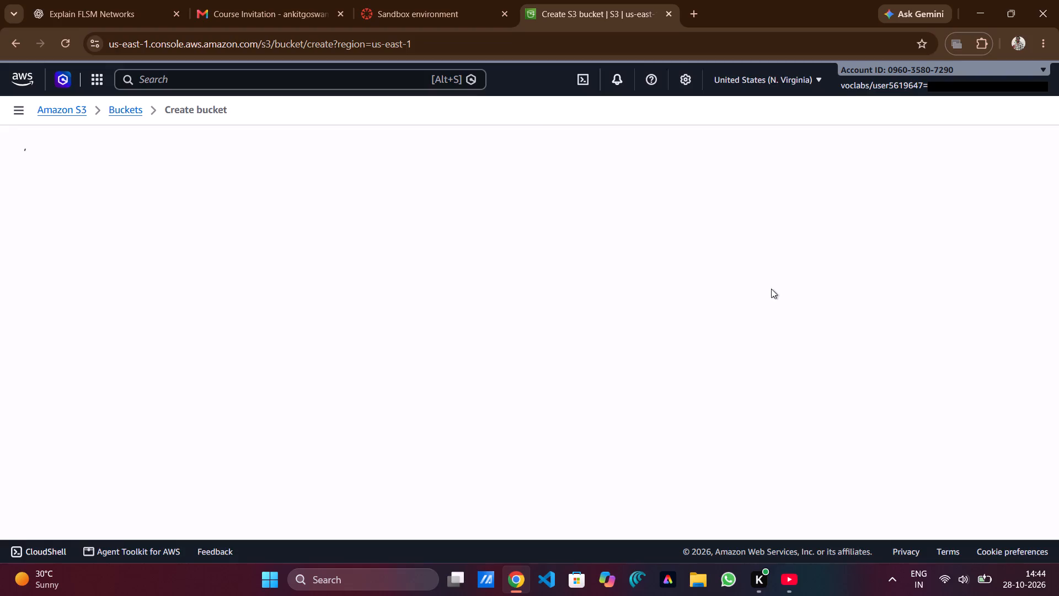
Review the bucket creation form's settings, from general configuration, object ownership and public access to versioning, tags and default encryption.
{"action": "scroll", "coordinate": [541, 332], "scroll_direction": "down", "scroll_amount": 4}
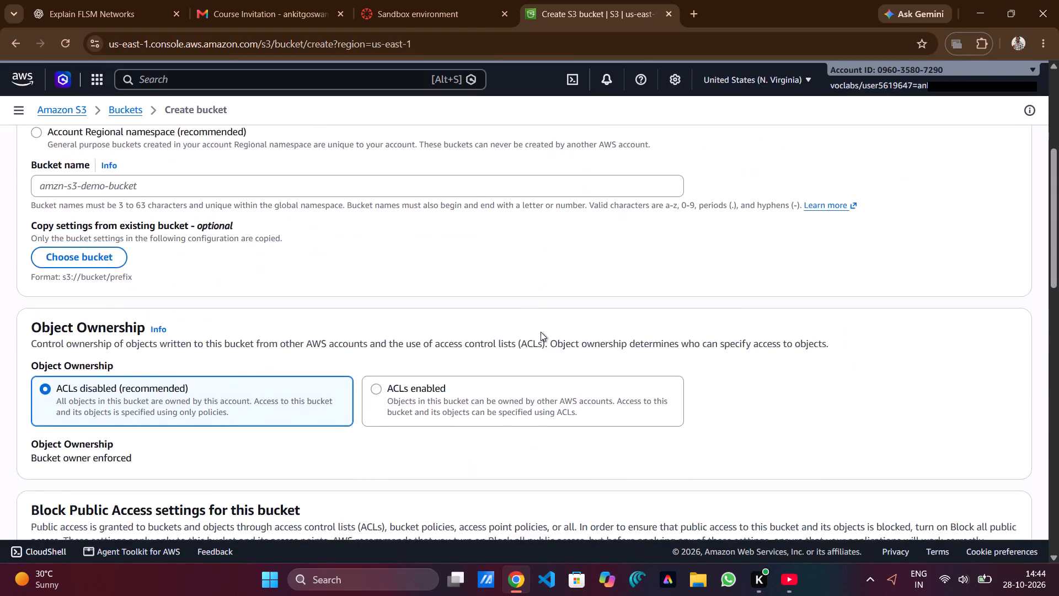
{"action": "scroll", "coordinate": [541, 332], "scroll_direction": "down", "scroll_amount": 5}
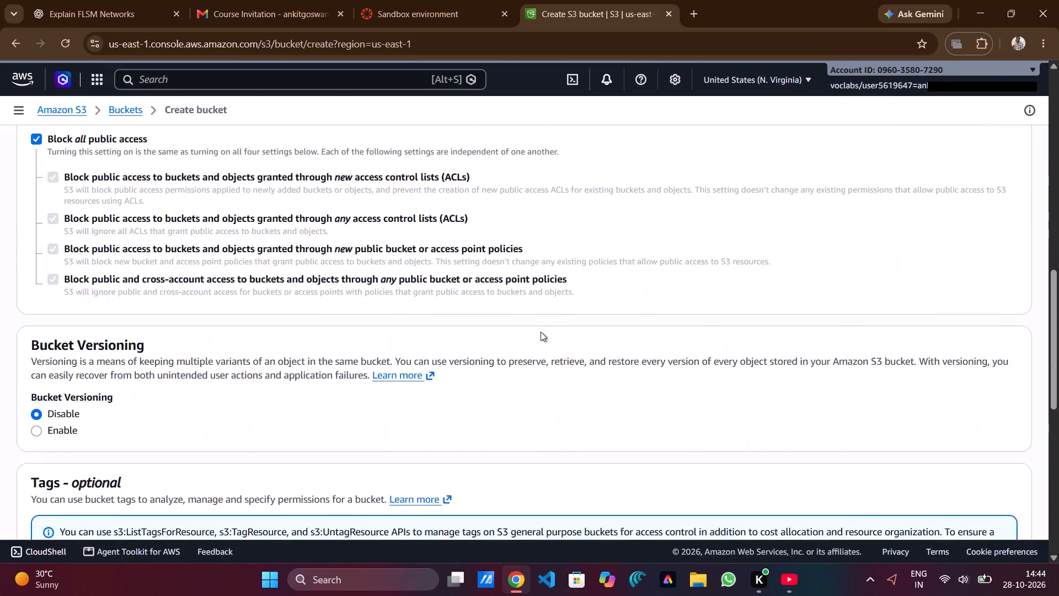
{"action": "scroll", "coordinate": [541, 332], "scroll_direction": "down", "scroll_amount": 3}
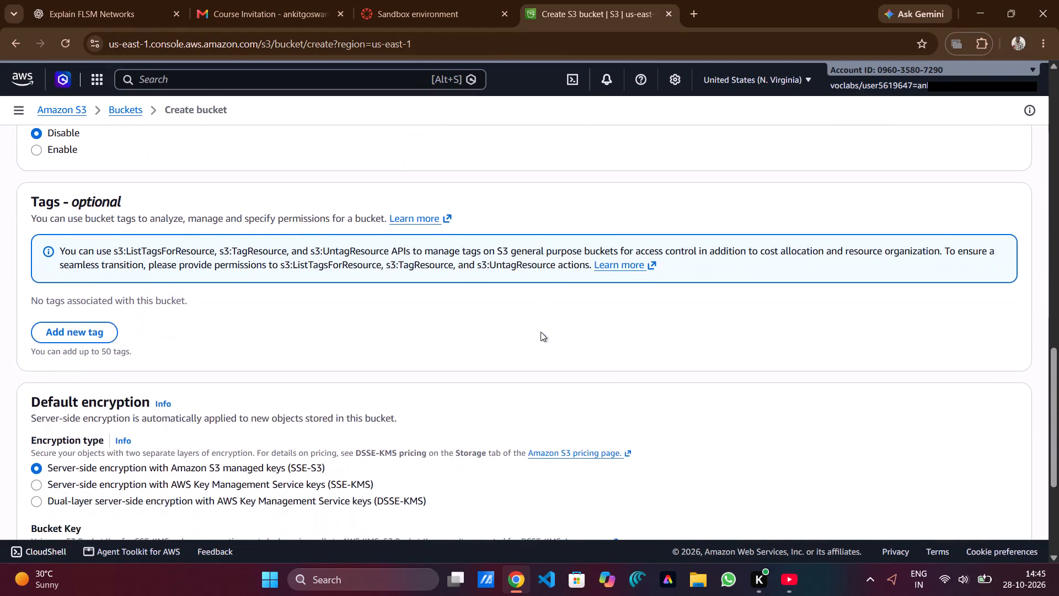
{"action": "scroll", "coordinate": [541, 332], "scroll_direction": "down", "scroll_amount": 5}
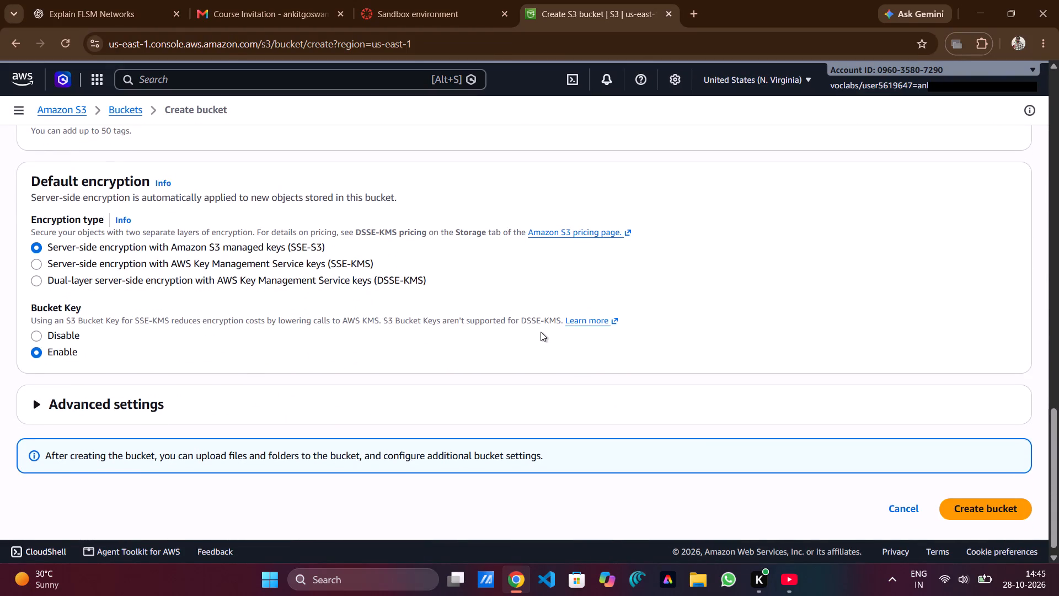
{"action": "scroll", "coordinate": [541, 332], "scroll_direction": "down", "scroll_amount": 1}
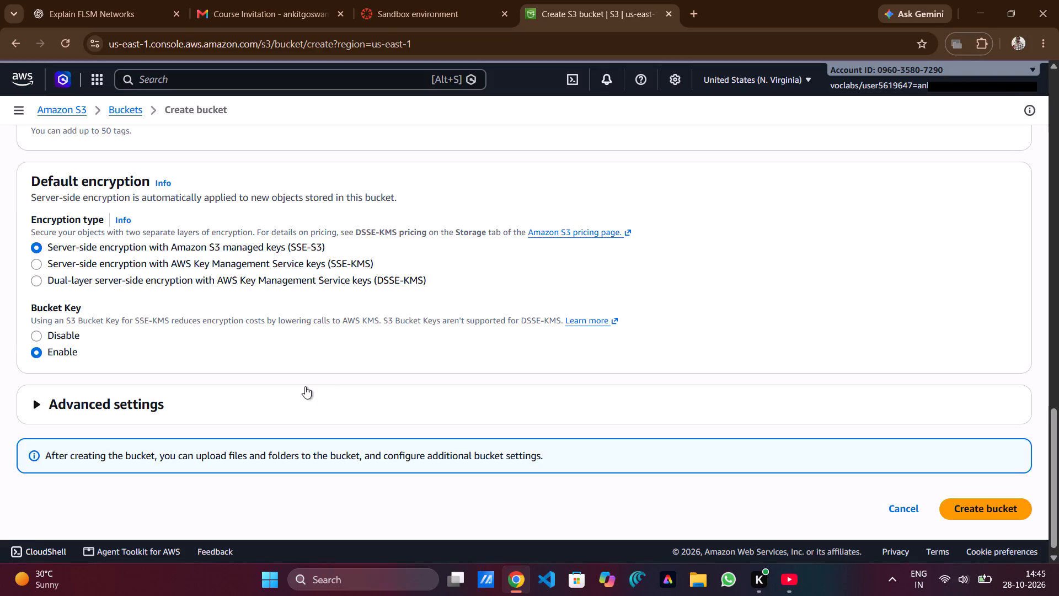
{"action": "scroll", "coordinate": [310, 333], "scroll_direction": "up", "scroll_amount": 3}
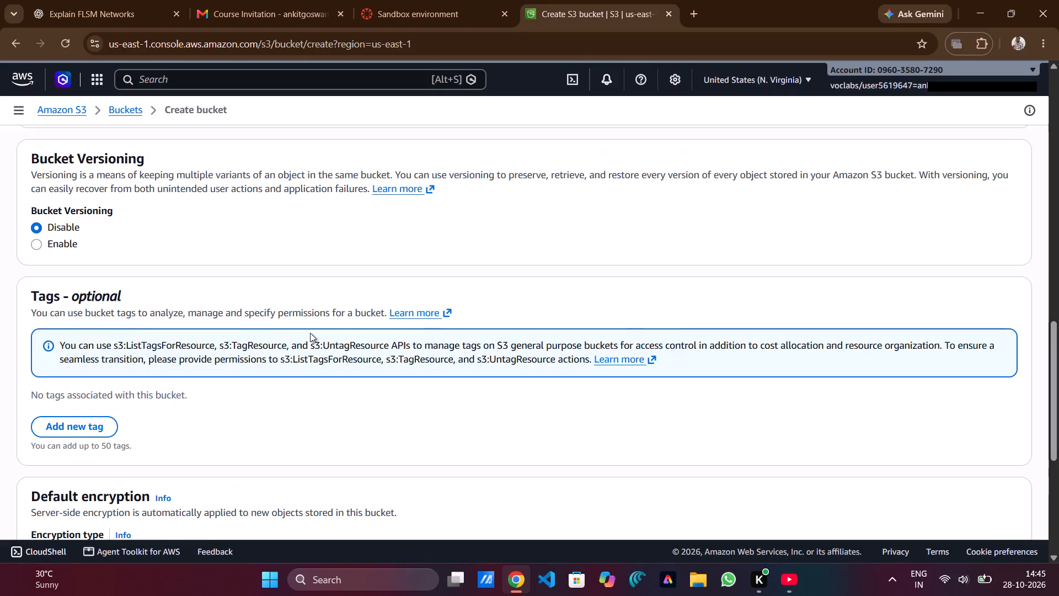
{"action": "scroll", "coordinate": [310, 333], "scroll_direction": "up", "scroll_amount": 6}
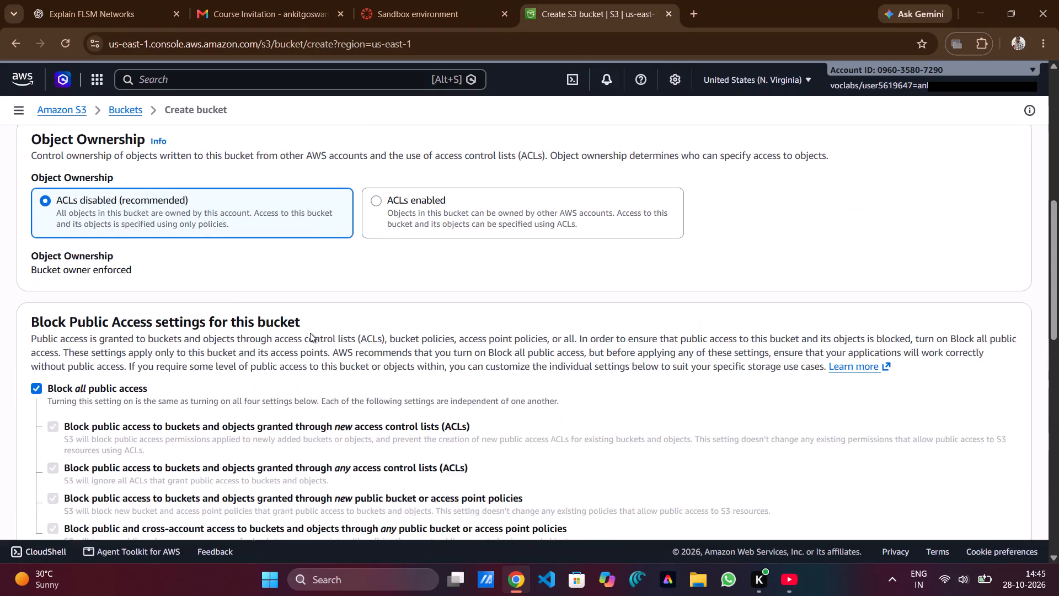
{"action": "scroll", "coordinate": [310, 333], "scroll_direction": "up", "scroll_amount": 4}
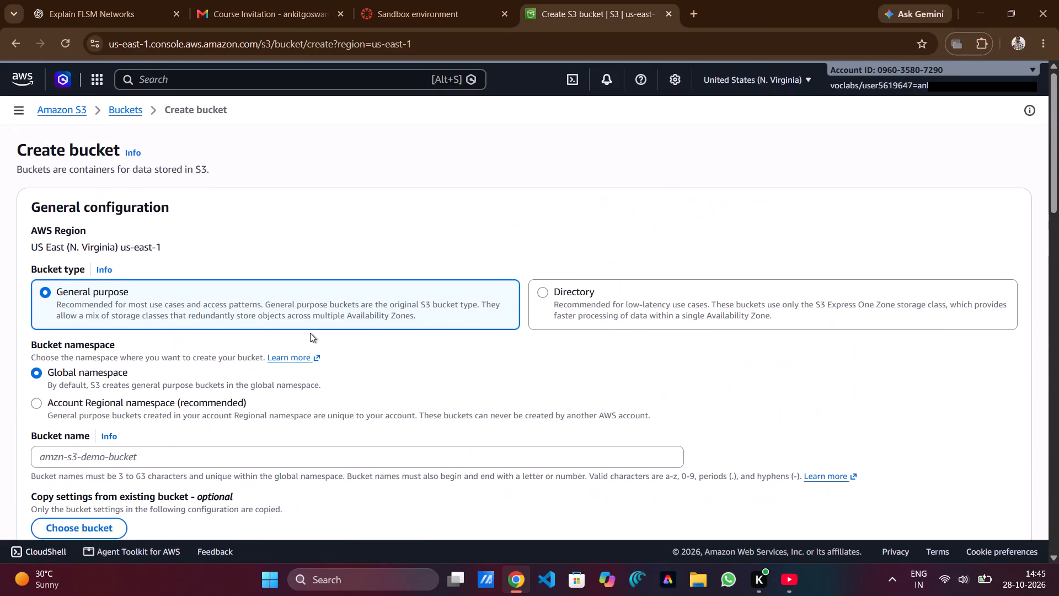
Review the bucket creation form again, from general configuration and object ownership through public access blocking to default encryption.
{"action": "left_click", "coordinate": [310, 333]}
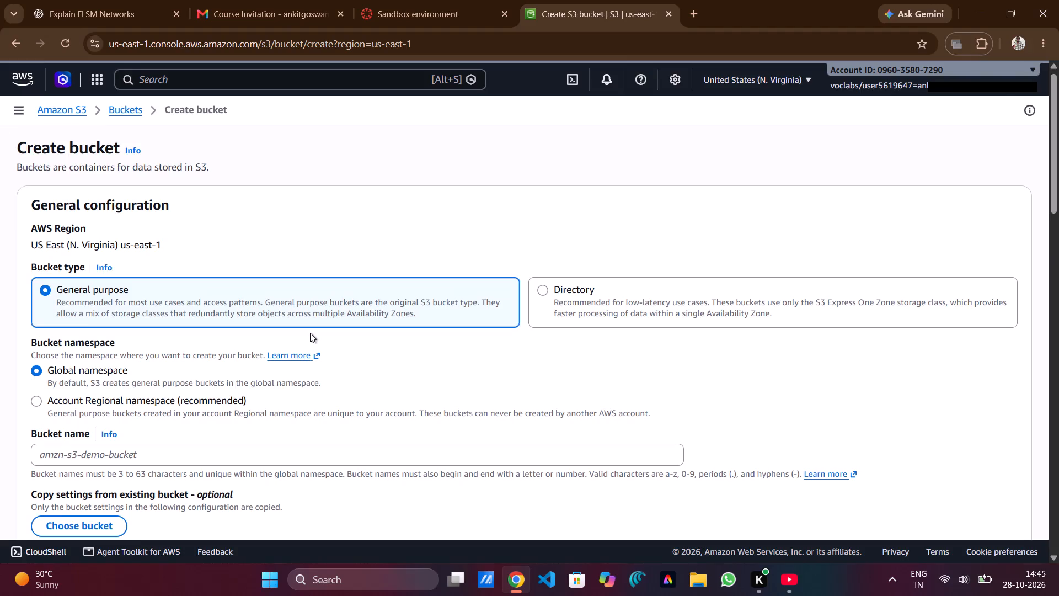
{"action": "left_click", "coordinate": [310, 333]}
{"action": "scroll", "coordinate": [310, 333], "scroll_direction": "down", "scroll_amount": 1}
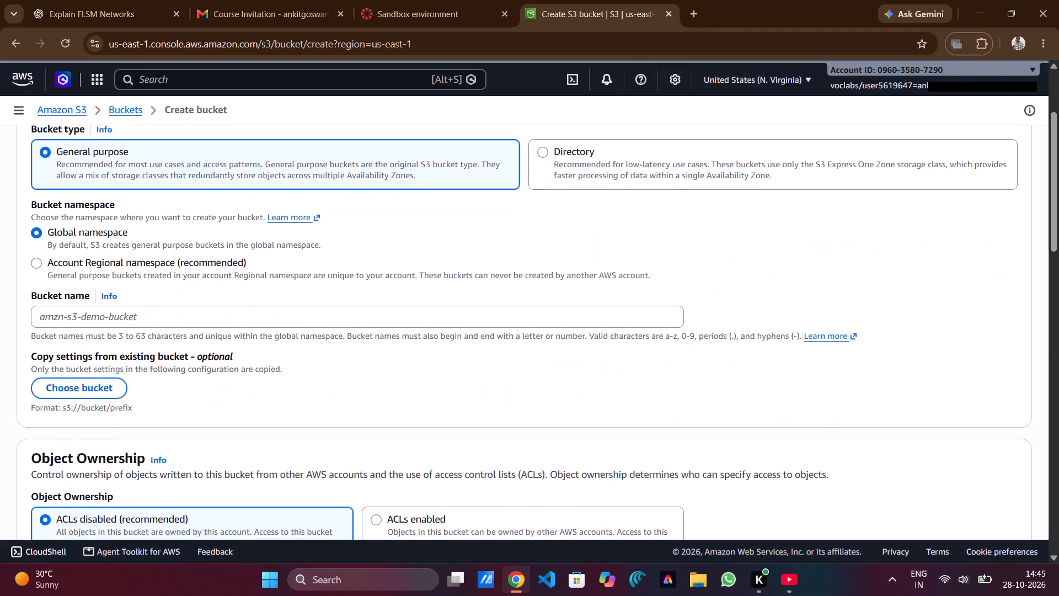
{"action": "scroll", "coordinate": [310, 333], "scroll_direction": "down", "scroll_amount": 1}
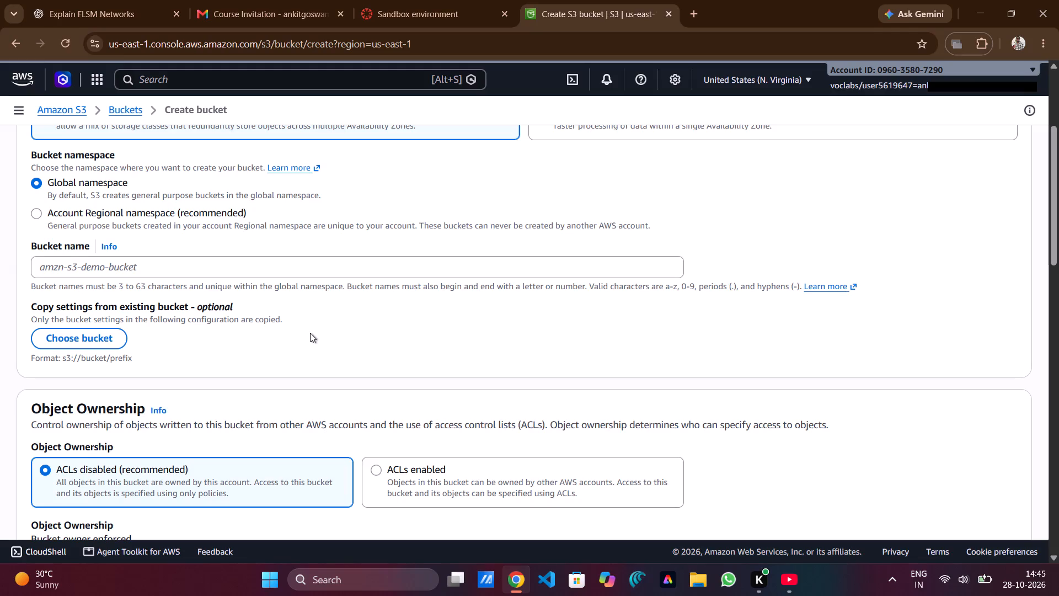
{"action": "scroll", "coordinate": [310, 333], "scroll_direction": "down", "scroll_amount": 4}
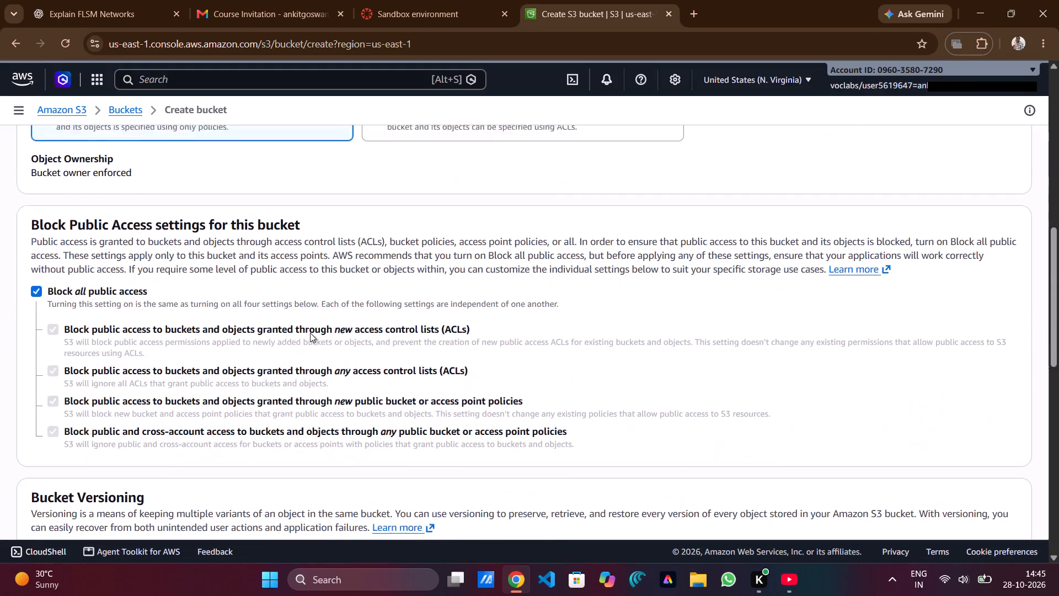
{"action": "scroll", "coordinate": [310, 333], "scroll_direction": "down", "scroll_amount": 8}
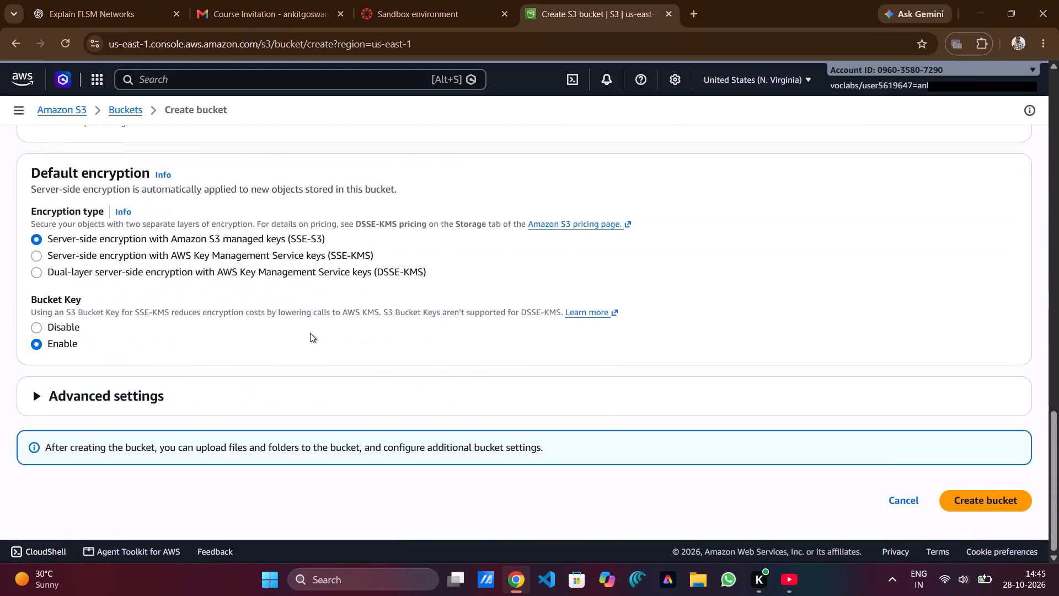
{"action": "scroll", "coordinate": [310, 333], "scroll_direction": "down", "scroll_amount": 2}
{"action": "scroll", "coordinate": [310, 333], "scroll_direction": "up", "scroll_amount": 16}
{"action": "scroll", "coordinate": [310, 333], "scroll_direction": "down", "scroll_amount": 1}
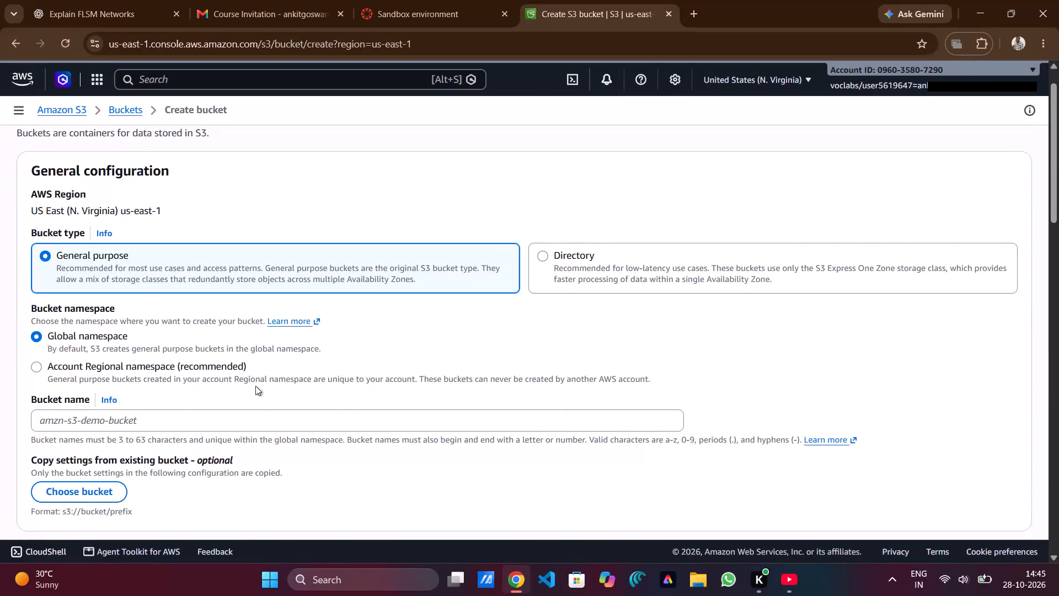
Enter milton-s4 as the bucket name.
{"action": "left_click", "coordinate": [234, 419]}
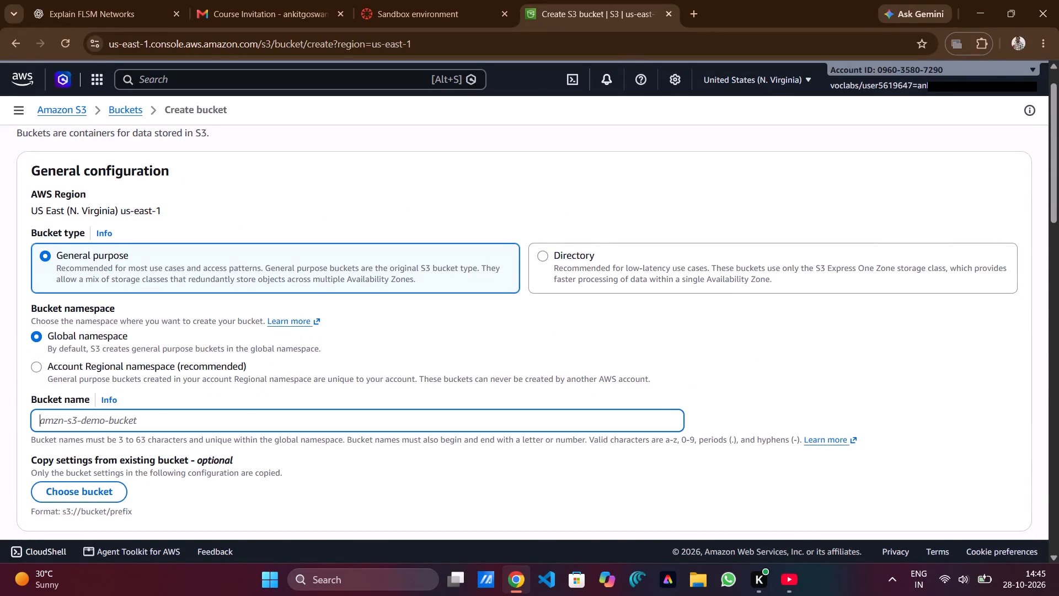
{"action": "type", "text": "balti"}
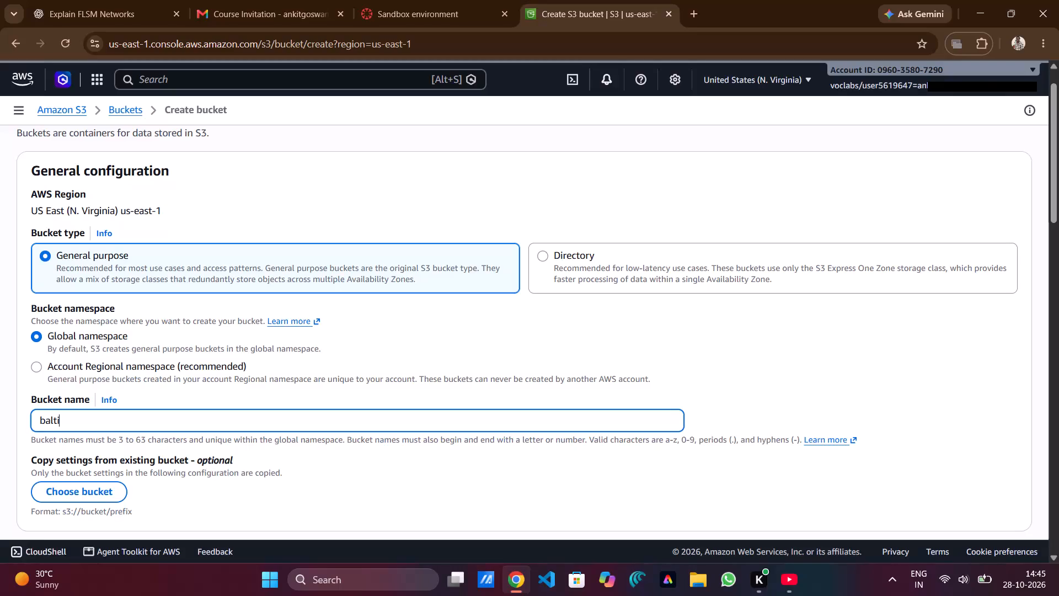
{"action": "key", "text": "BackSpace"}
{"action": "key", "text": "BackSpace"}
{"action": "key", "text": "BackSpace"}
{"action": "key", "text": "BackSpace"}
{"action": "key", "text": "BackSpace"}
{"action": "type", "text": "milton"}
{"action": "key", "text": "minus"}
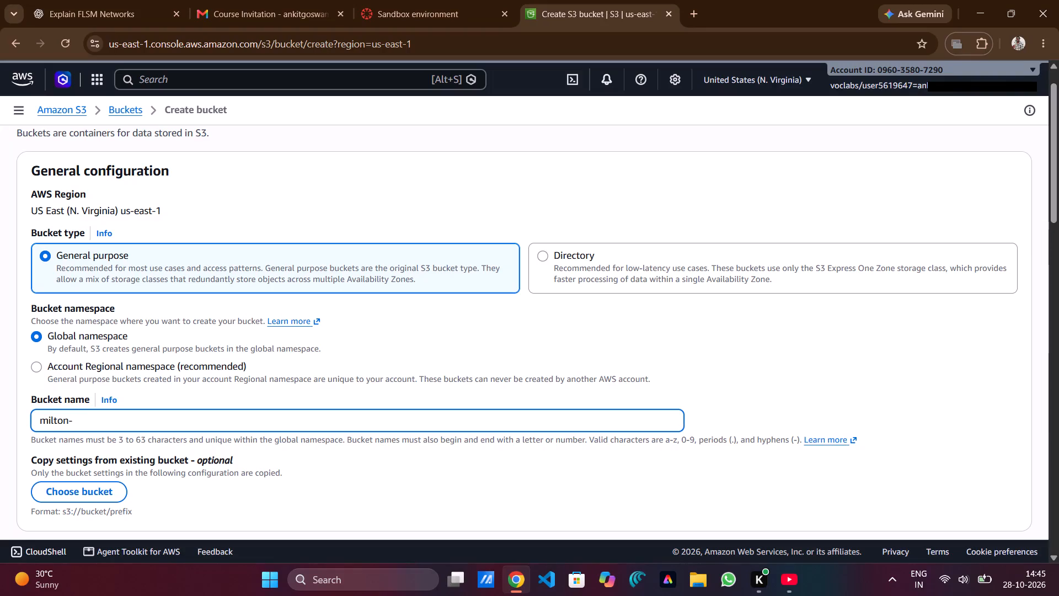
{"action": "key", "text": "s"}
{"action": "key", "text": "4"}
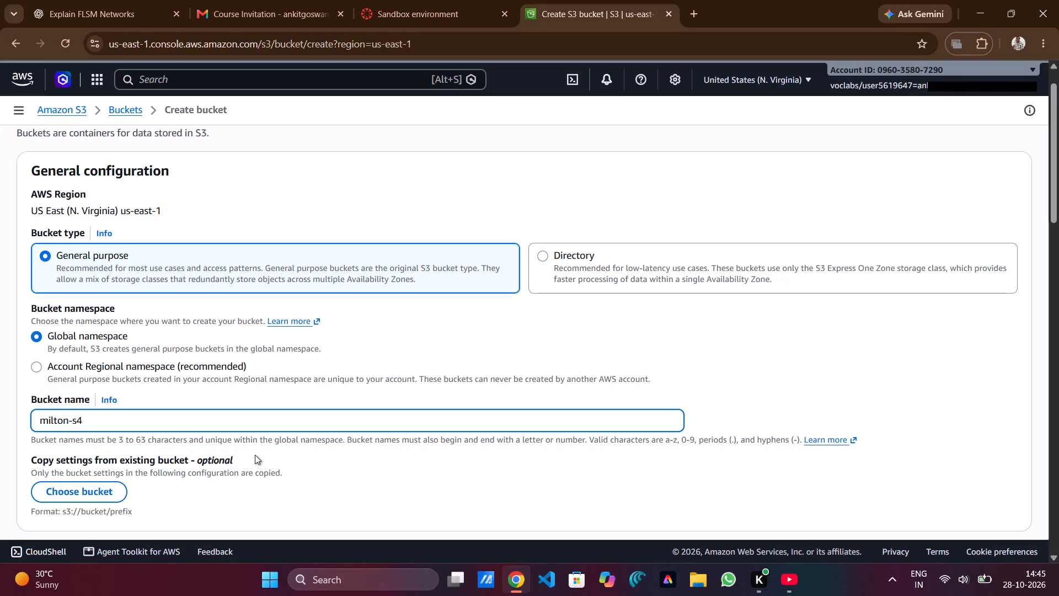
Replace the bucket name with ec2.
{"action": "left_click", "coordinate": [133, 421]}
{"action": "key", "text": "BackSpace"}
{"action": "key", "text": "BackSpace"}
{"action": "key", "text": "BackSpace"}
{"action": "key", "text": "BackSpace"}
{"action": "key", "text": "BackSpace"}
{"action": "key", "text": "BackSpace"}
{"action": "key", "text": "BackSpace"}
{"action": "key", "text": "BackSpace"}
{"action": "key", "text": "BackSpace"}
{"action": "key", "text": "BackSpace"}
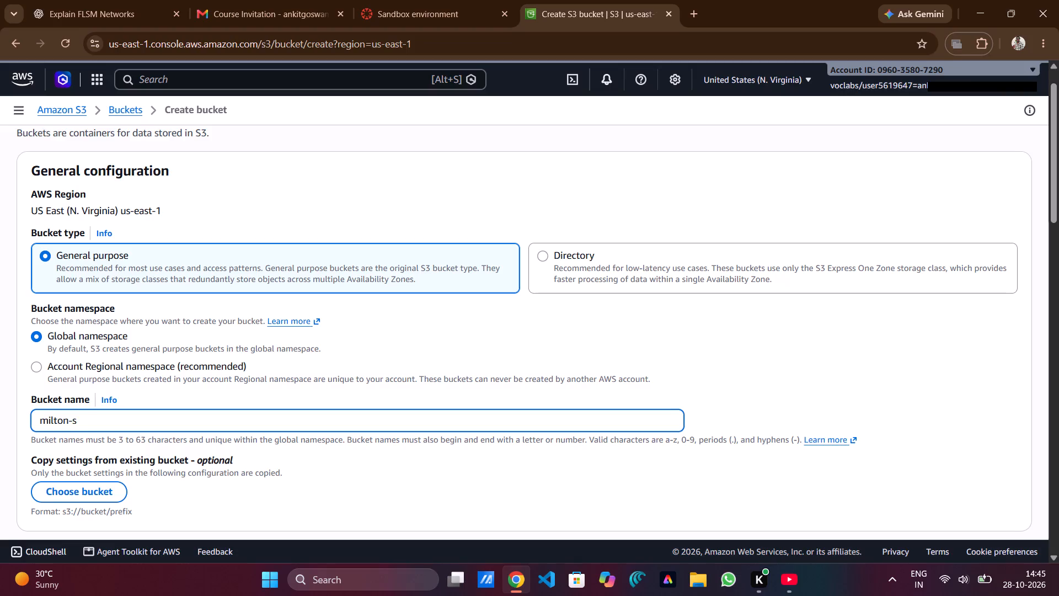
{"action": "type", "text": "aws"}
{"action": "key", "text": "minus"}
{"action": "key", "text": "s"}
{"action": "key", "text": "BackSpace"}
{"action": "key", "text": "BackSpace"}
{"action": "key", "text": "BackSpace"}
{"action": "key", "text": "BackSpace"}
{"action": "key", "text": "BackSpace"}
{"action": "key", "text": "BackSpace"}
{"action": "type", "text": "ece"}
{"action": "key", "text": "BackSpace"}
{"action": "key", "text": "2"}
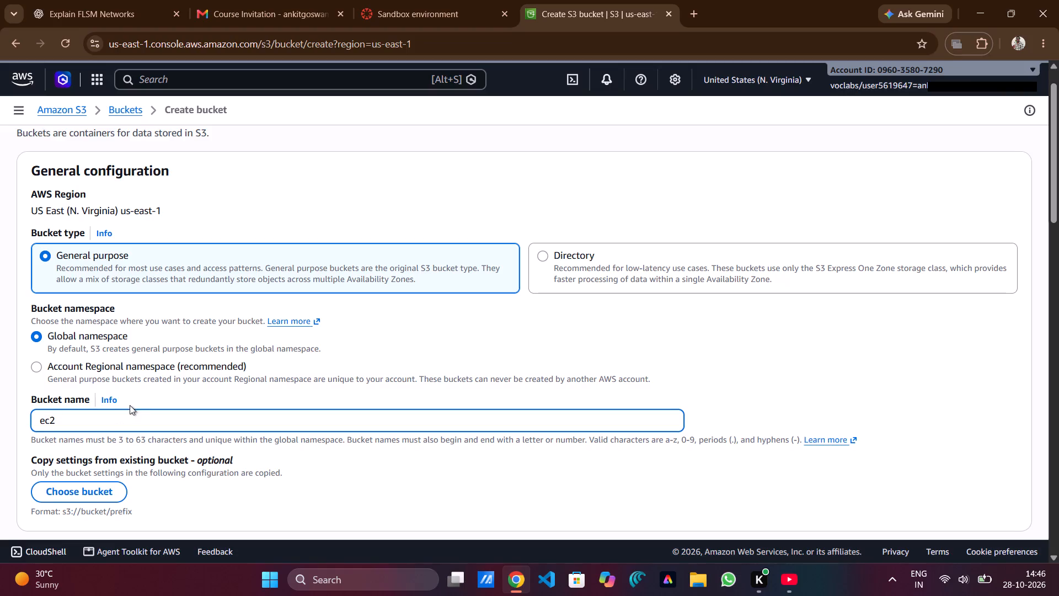
Search the AWS services for ece2 and open the EC2 service.
{"action": "left_click", "coordinate": [145, 80]}
{"action": "type", "text": "ece2"}
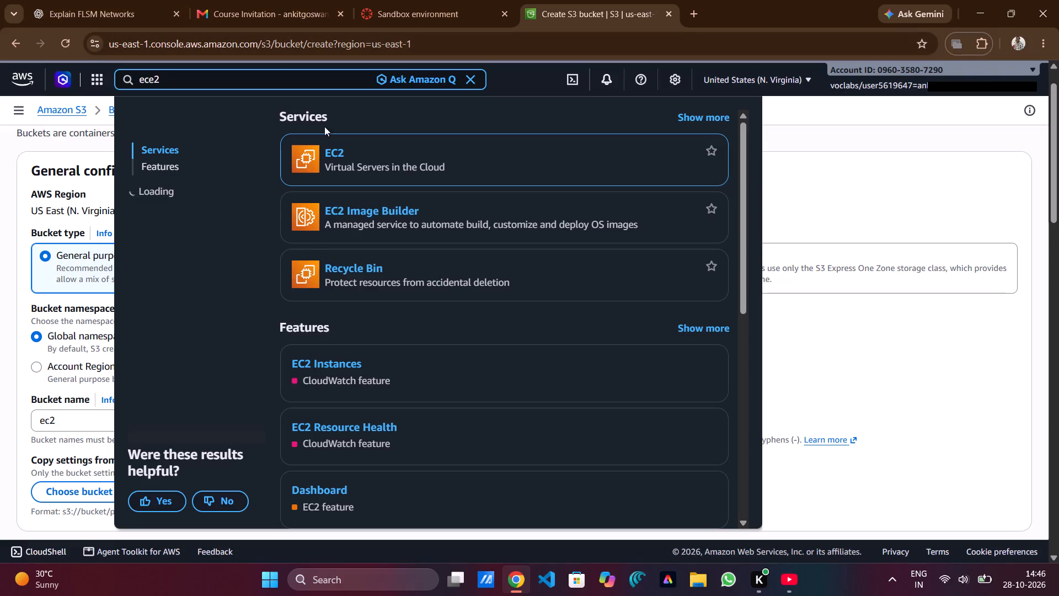
{"action": "left_click", "coordinate": [331, 150]}
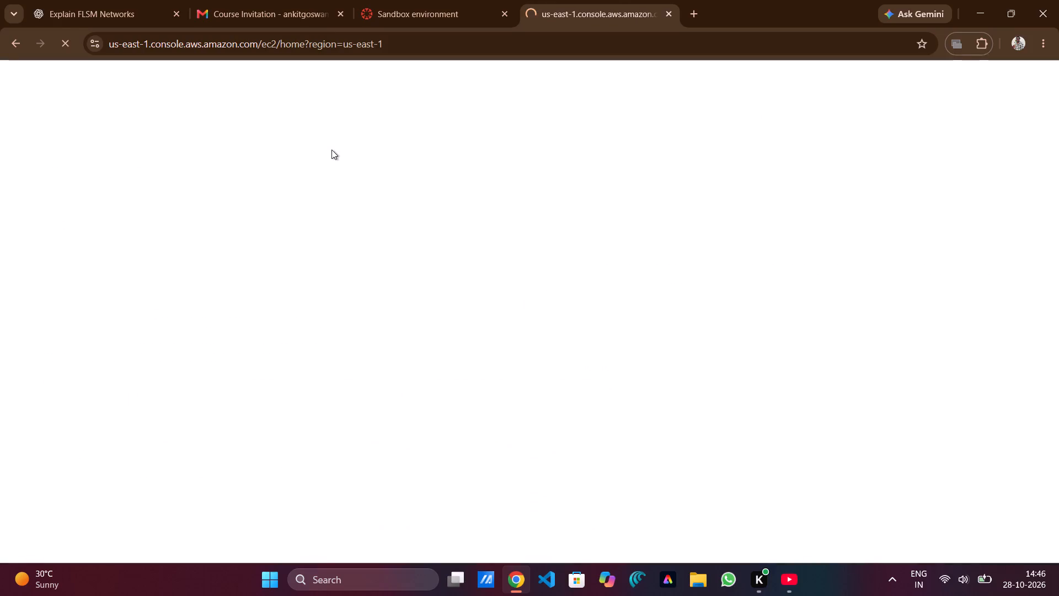
{"action": "scroll", "coordinate": [331, 150], "scroll_direction": "down", "scroll_amount": 2}
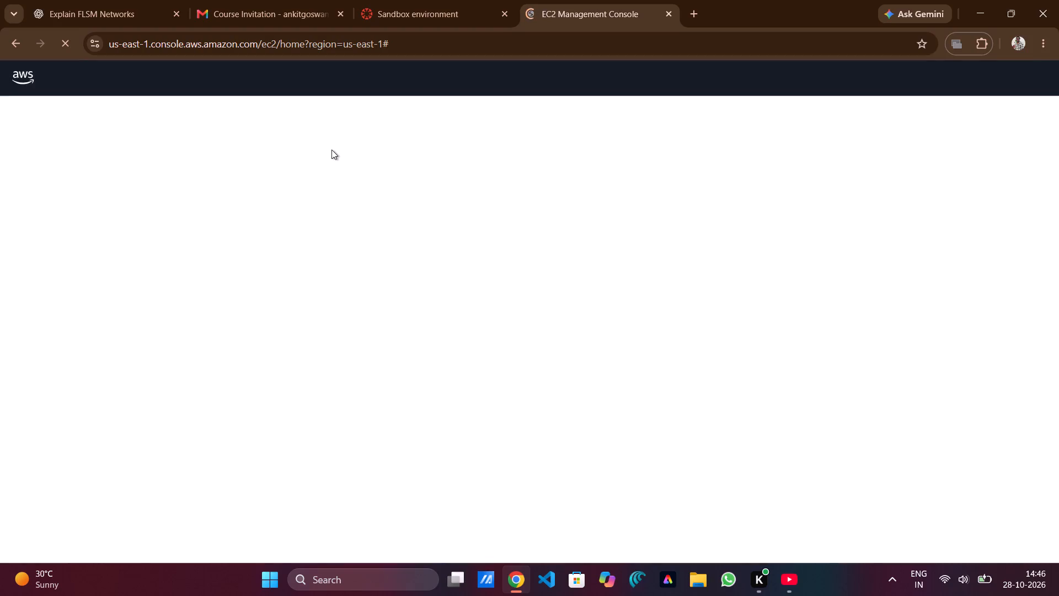
{"action": "scroll", "coordinate": [331, 150], "scroll_direction": "up", "scroll_amount": 1}
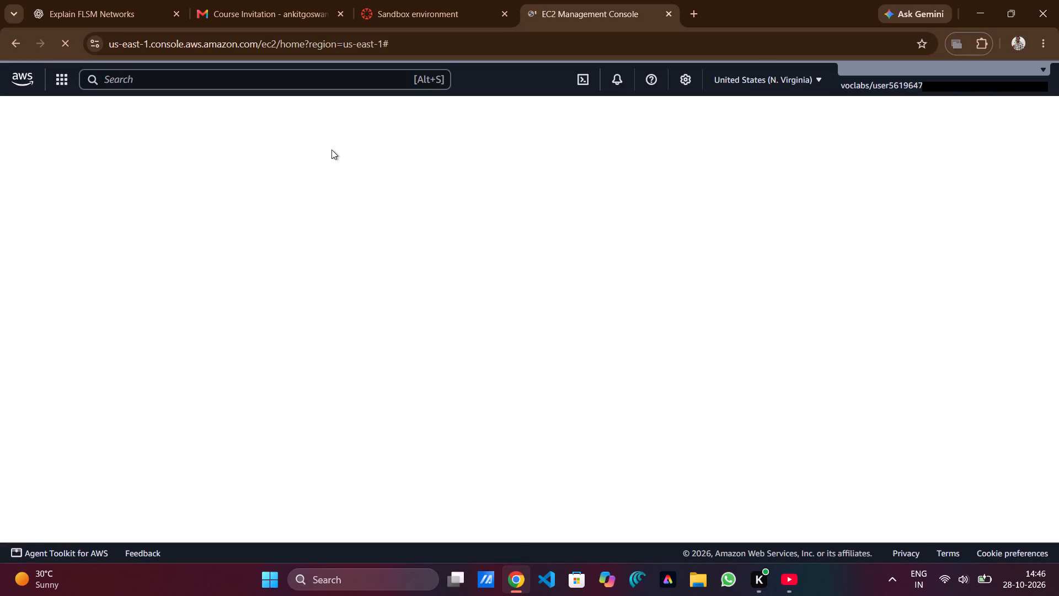
{"action": "scroll", "coordinate": [331, 150], "scroll_direction": "up", "scroll_amount": 1}
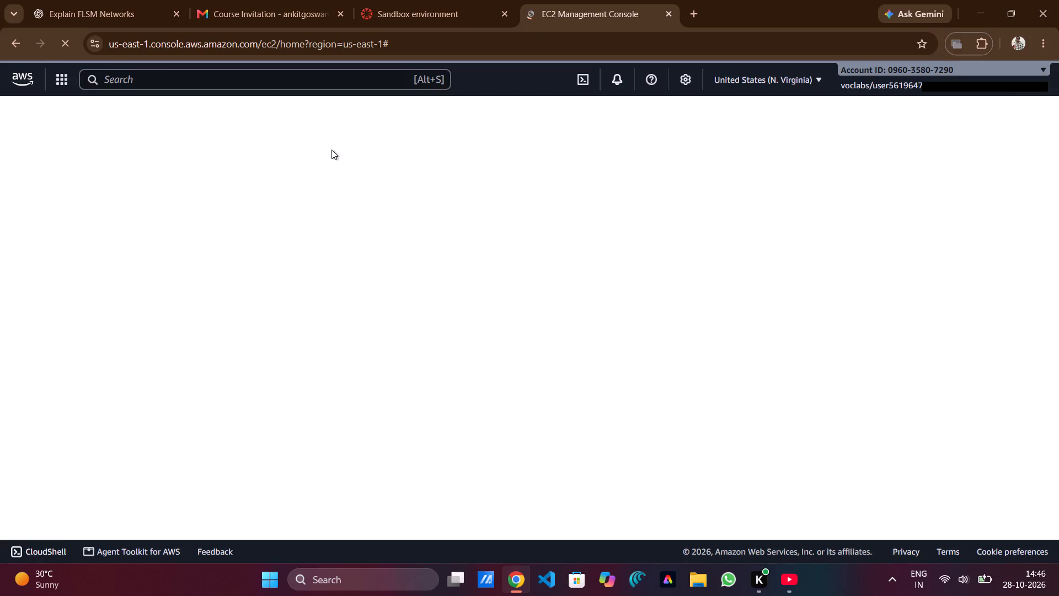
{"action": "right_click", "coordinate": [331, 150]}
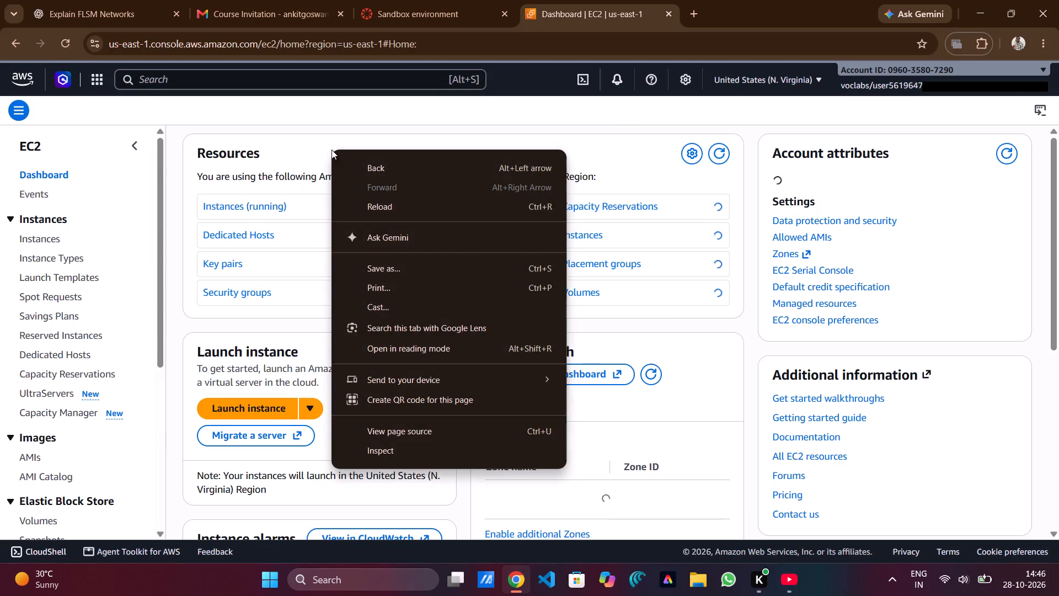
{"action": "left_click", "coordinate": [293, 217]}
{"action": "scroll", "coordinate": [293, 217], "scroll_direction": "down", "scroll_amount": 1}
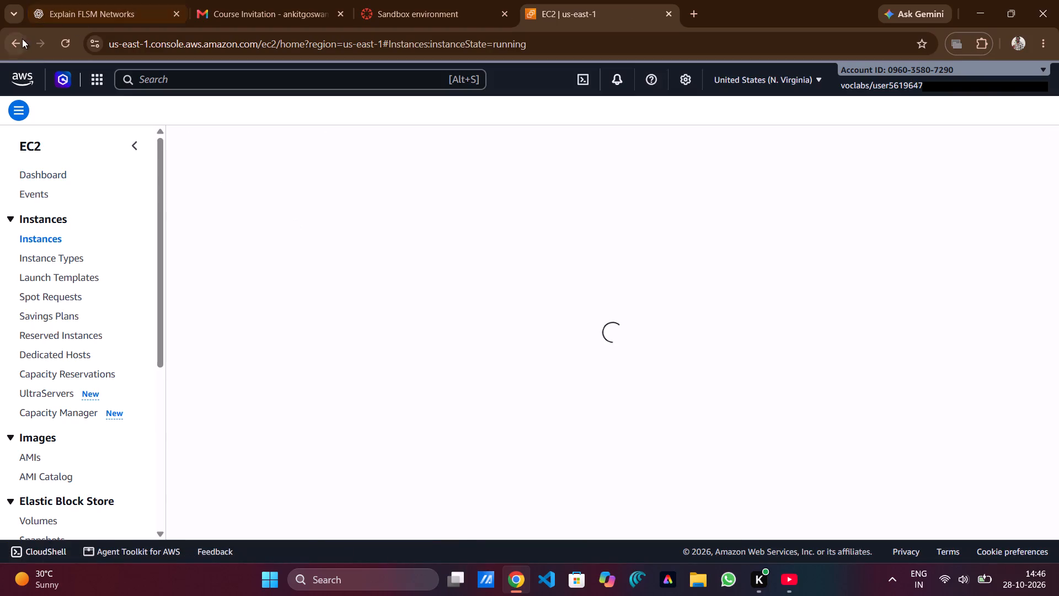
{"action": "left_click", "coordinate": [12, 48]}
Start launching a new instance from the EC2 dashboard.
{"action": "scroll", "coordinate": [368, 285], "scroll_direction": "down", "scroll_amount": 1}
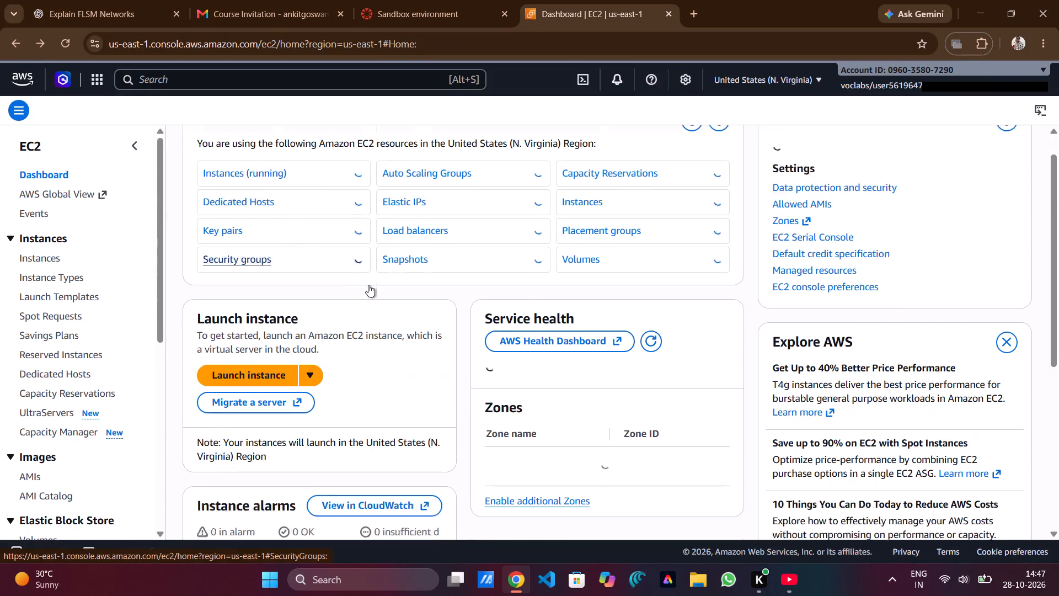
{"action": "scroll", "coordinate": [368, 285], "scroll_direction": "down", "scroll_amount": 6}
{"action": "scroll", "coordinate": [368, 285], "scroll_direction": "up", "scroll_amount": 9}
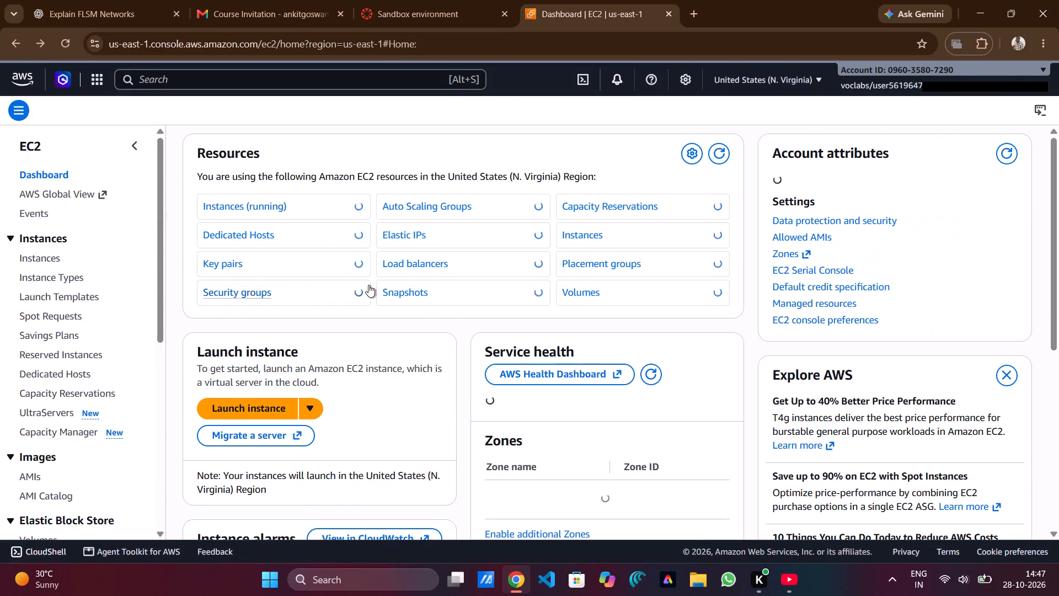
{"action": "scroll", "coordinate": [368, 285], "scroll_direction": "up", "scroll_amount": 1}
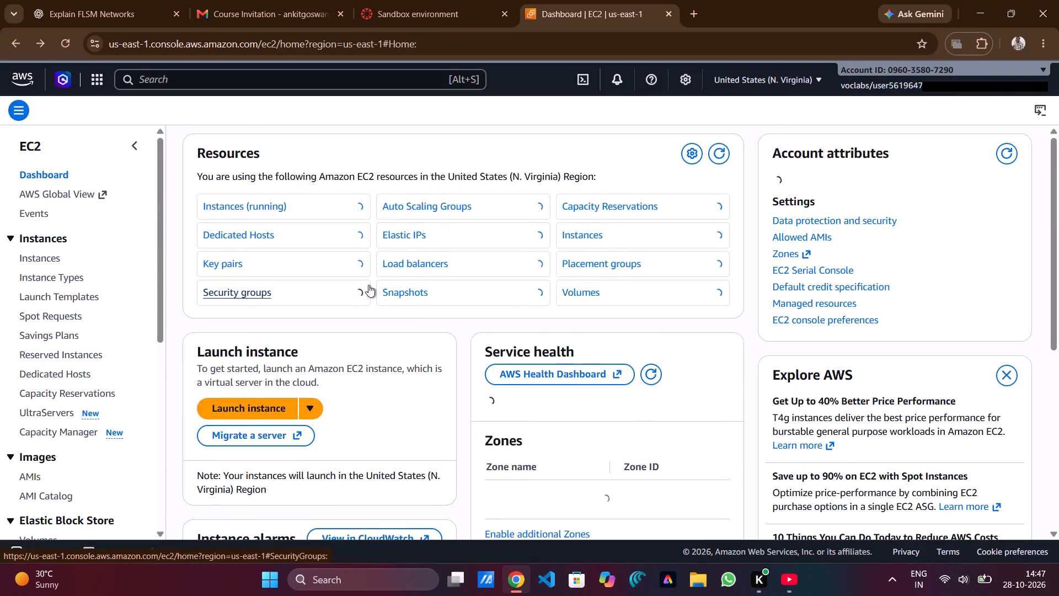
{"action": "left_click", "coordinate": [277, 406]}
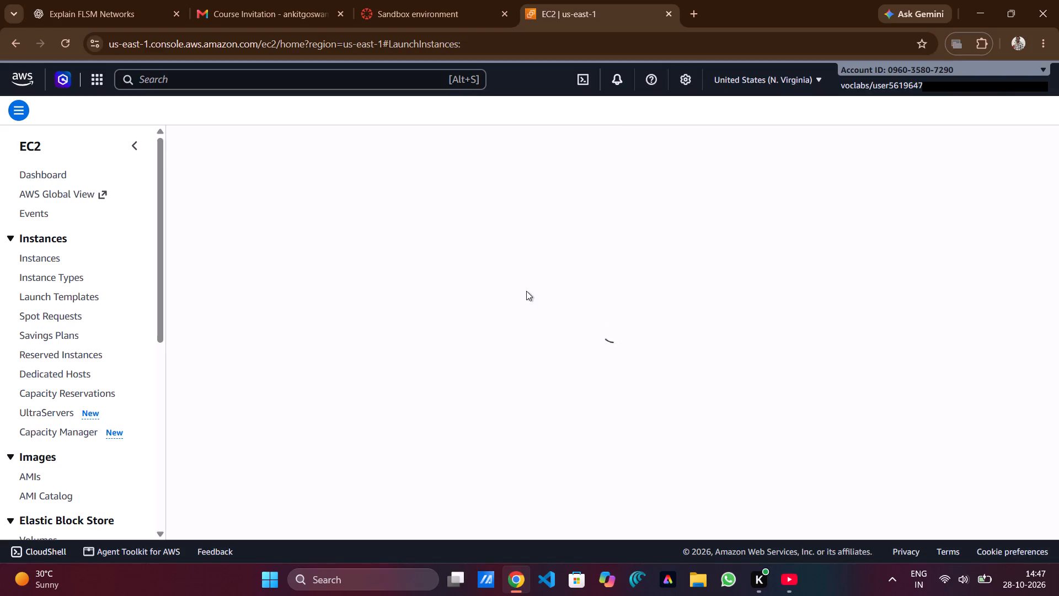
Review the instance launch form's name and tags, operating system image, AMI details, instance type and summary.
{"action": "scroll", "coordinate": [557, 337], "scroll_direction": "down", "scroll_amount": 1}
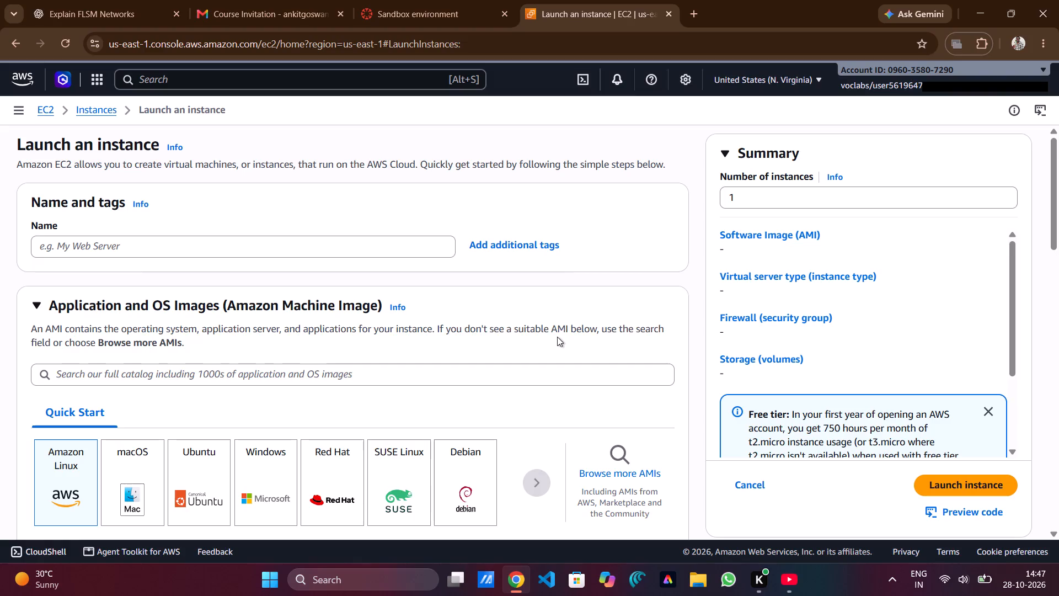
{"action": "scroll", "coordinate": [557, 337], "scroll_direction": "up", "scroll_amount": 1}
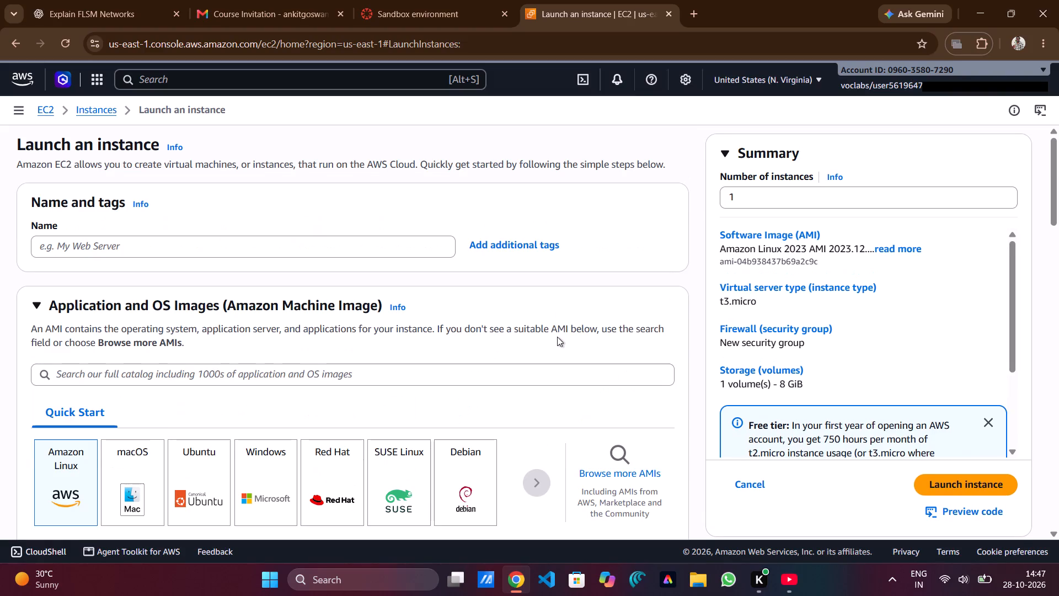
{"action": "scroll", "coordinate": [557, 337], "scroll_direction": "down", "scroll_amount": 1}
{"action": "scroll", "coordinate": [557, 337], "scroll_direction": "up", "scroll_amount": 1}
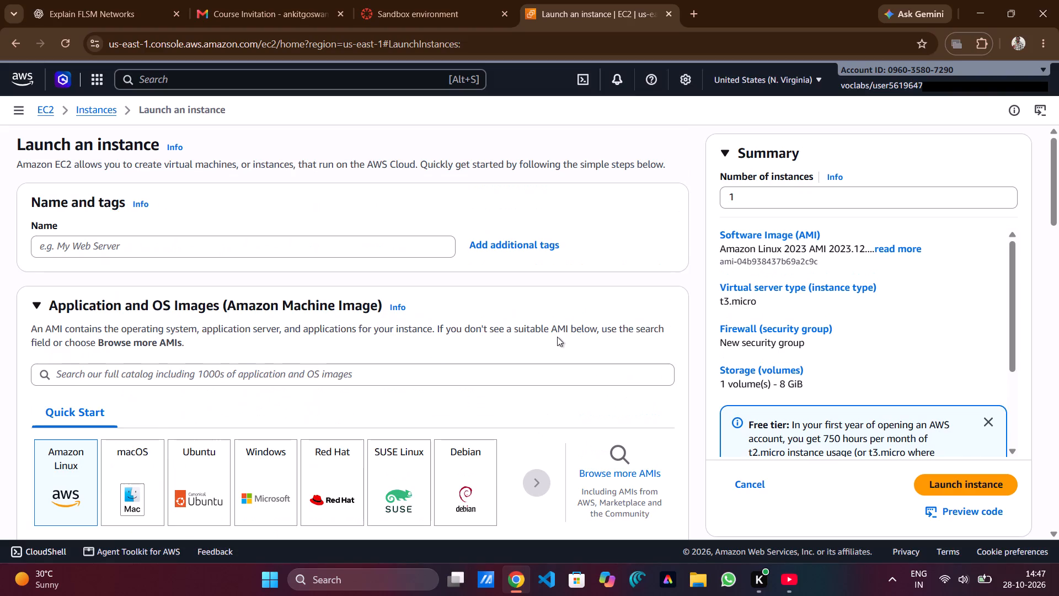
{"action": "scroll", "coordinate": [557, 337], "scroll_direction": "down", "scroll_amount": 1}
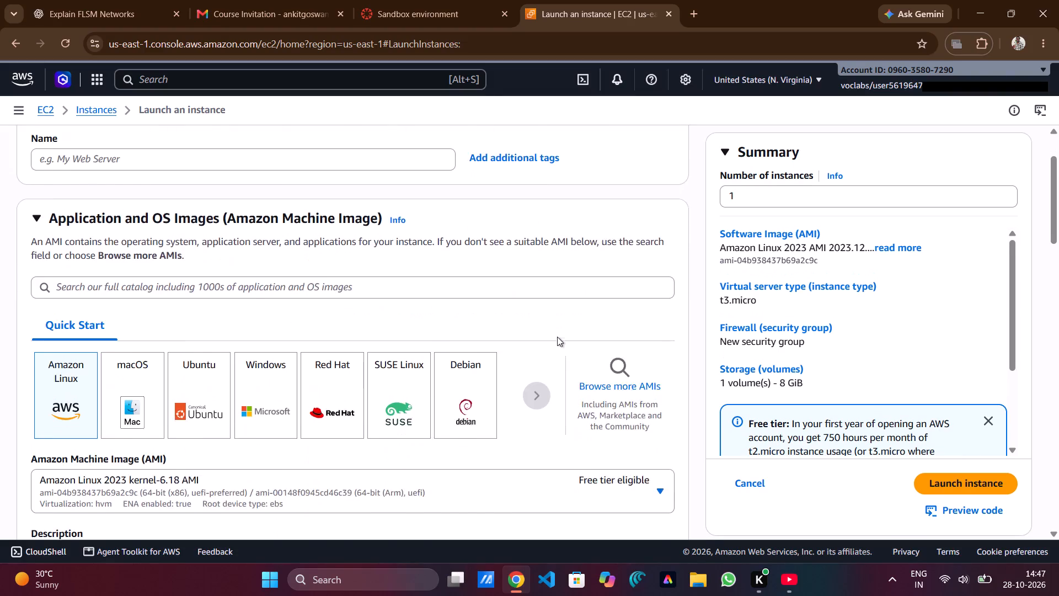
{"action": "scroll", "coordinate": [557, 337], "scroll_direction": "down", "scroll_amount": 2}
{"action": "scroll", "coordinate": [557, 337], "scroll_direction": "up", "scroll_amount": 4}
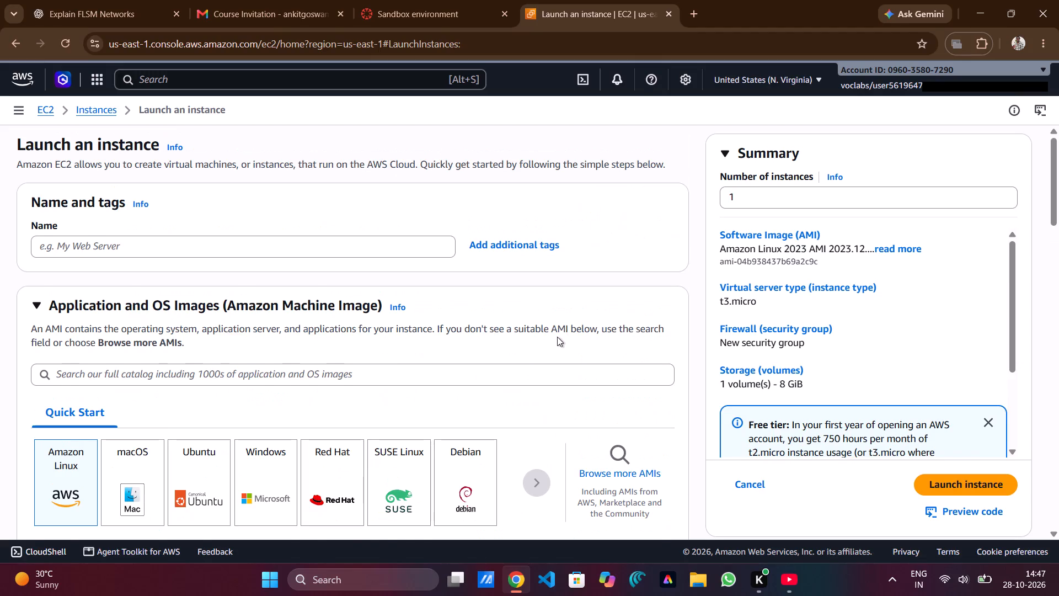
{"action": "scroll", "coordinate": [557, 337], "scroll_direction": "down", "scroll_amount": 1}
{"action": "scroll", "coordinate": [557, 337], "scroll_direction": "up", "scroll_amount": 1}
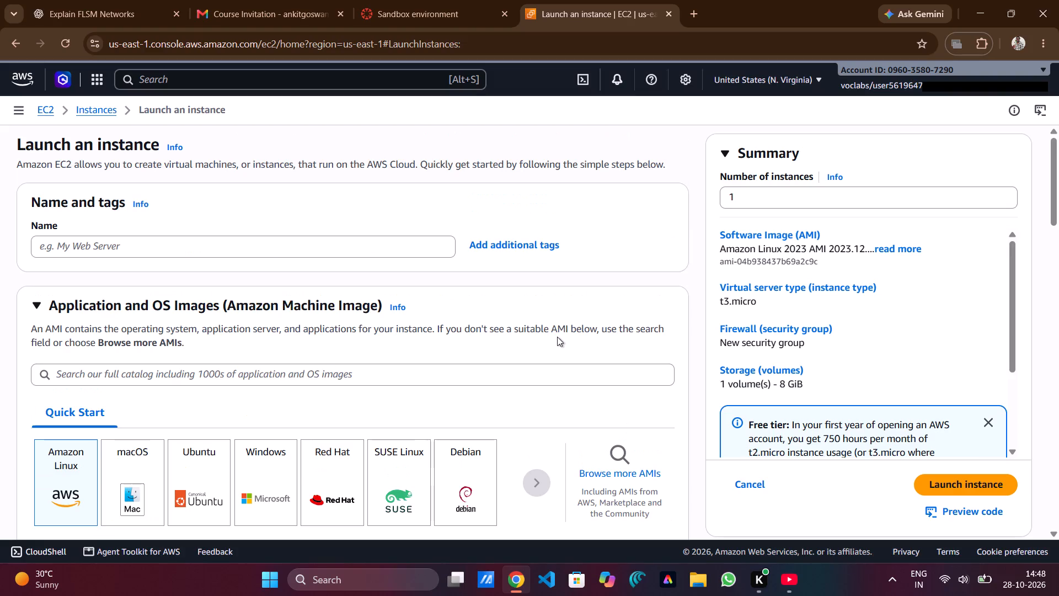
{"action": "scroll", "coordinate": [557, 337], "scroll_direction": "down", "scroll_amount": 1}
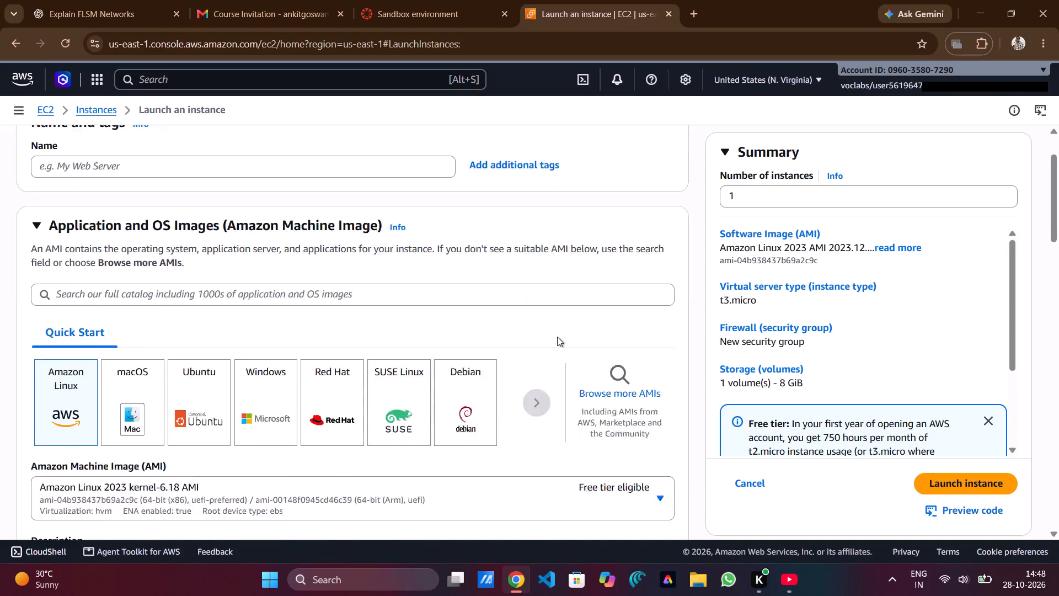
{"action": "scroll", "coordinate": [557, 337], "scroll_direction": "down", "scroll_amount": 4}
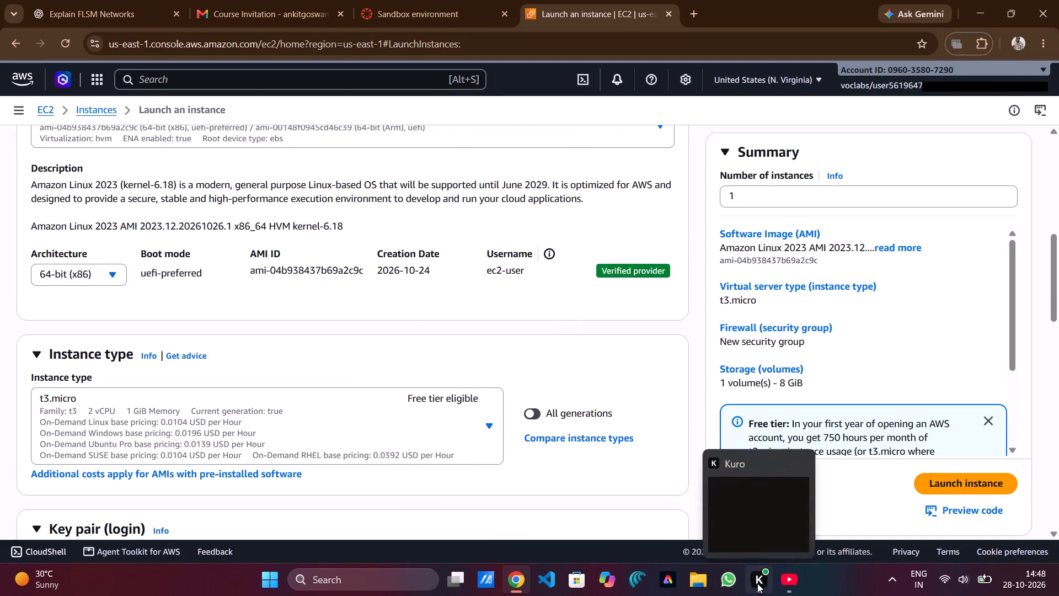
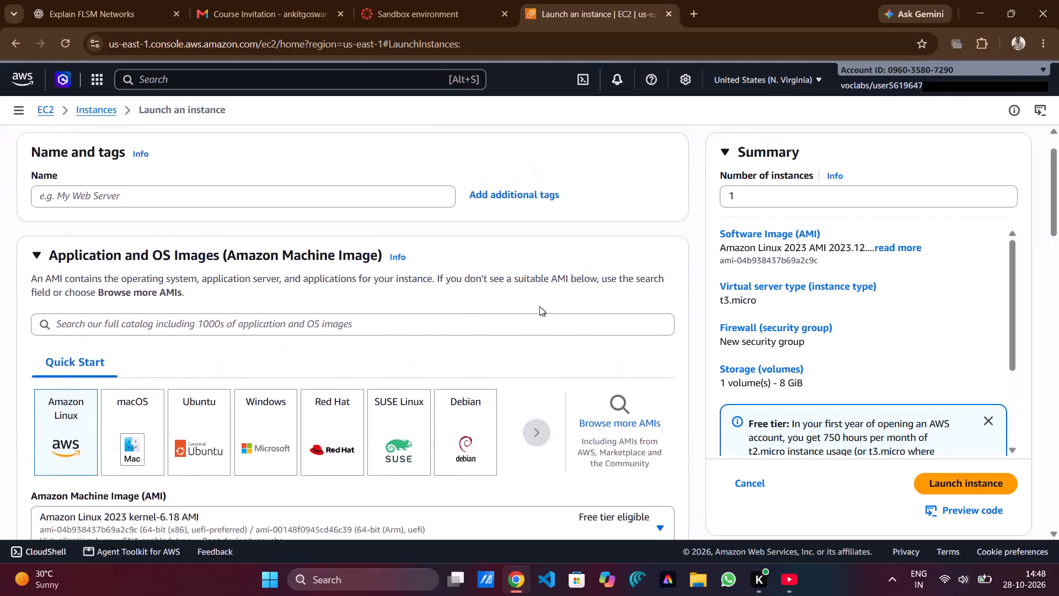
Look through the whole instance launch form, from name and tags through key pair and network settings to storage and advanced details.
{"action": "scroll", "coordinate": [539, 306], "scroll_direction": "up", "scroll_amount": 1}
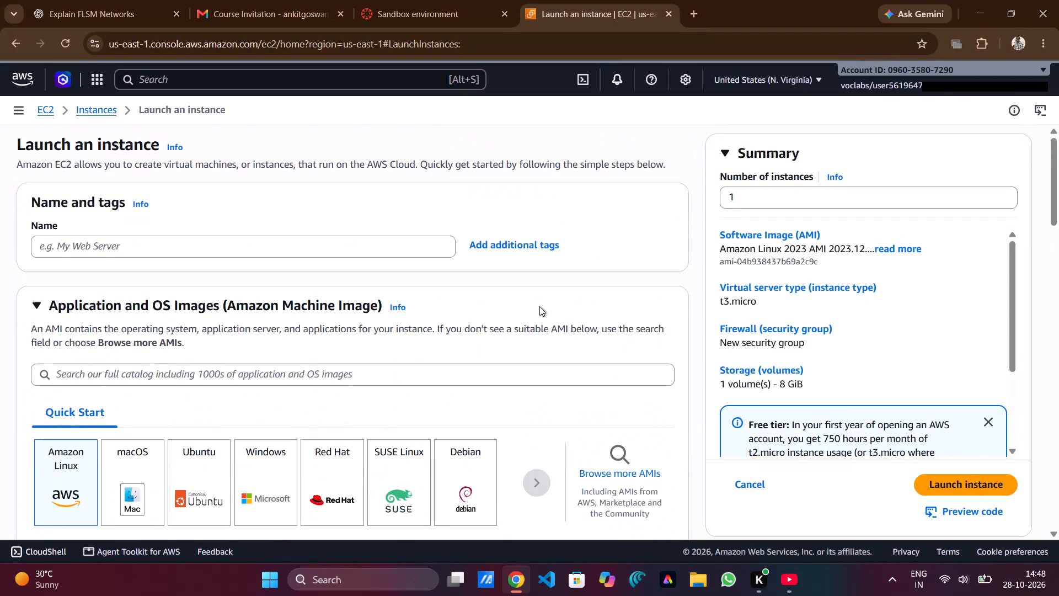
{"action": "scroll", "coordinate": [539, 306], "scroll_direction": "up", "scroll_amount": 1}
{"action": "scroll", "coordinate": [539, 306], "scroll_direction": "down", "scroll_amount": 2}
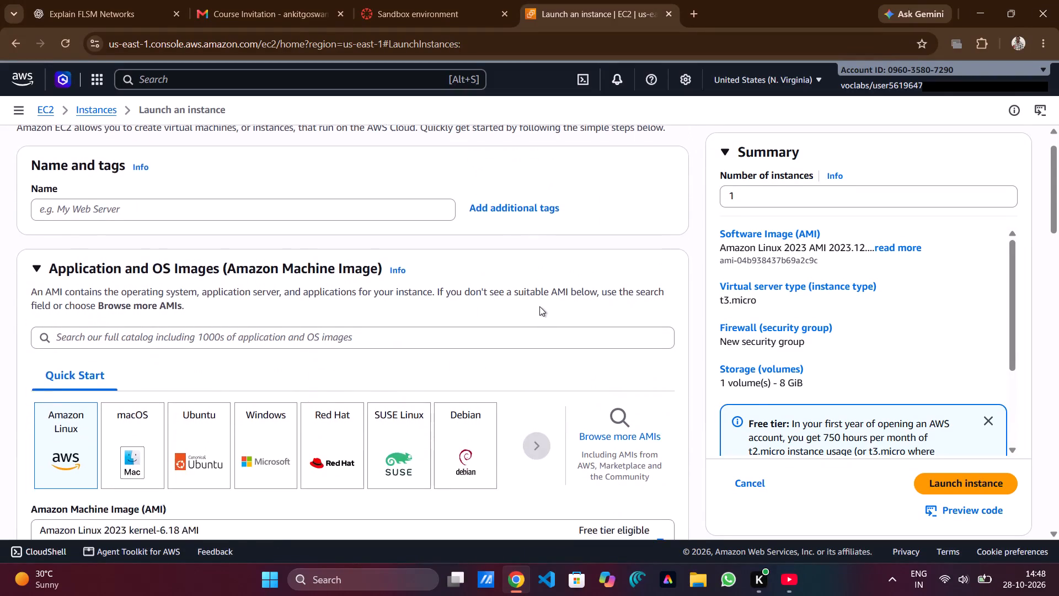
{"action": "scroll", "coordinate": [539, 306], "scroll_direction": "down", "scroll_amount": 6}
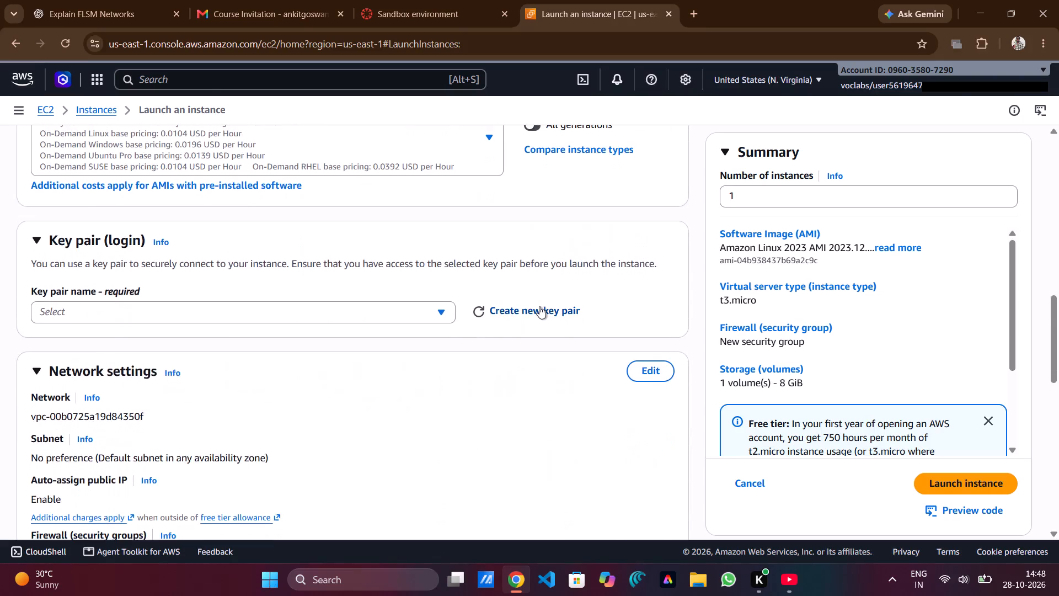
{"action": "scroll", "coordinate": [539, 306], "scroll_direction": "down", "scroll_amount": 4}
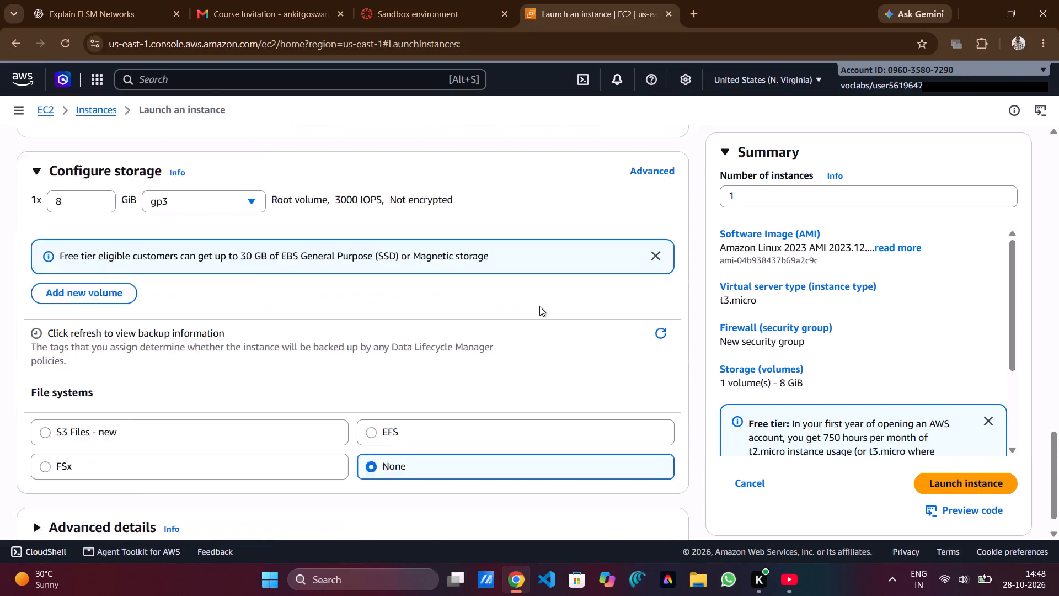
{"action": "scroll", "coordinate": [539, 306], "scroll_direction": "down", "scroll_amount": 3}
{"action": "scroll", "coordinate": [539, 306], "scroll_direction": "up", "scroll_amount": 7}
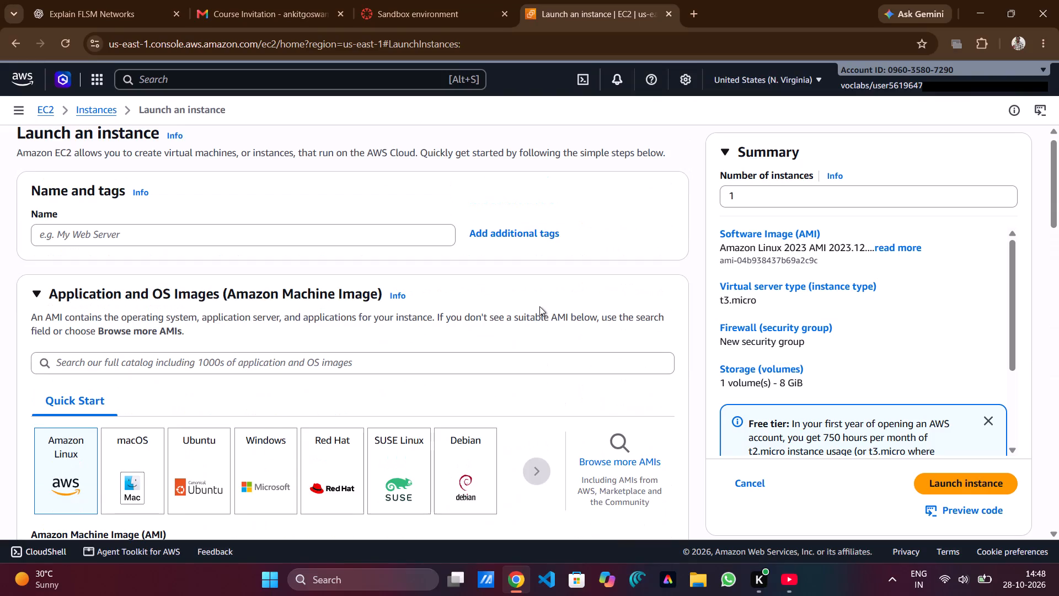
Review the launch form's operating system images, Amazon Machine Image details, instance type and key pair sections.
{"action": "scroll", "coordinate": [539, 306], "scroll_direction": "down", "scroll_amount": 1}
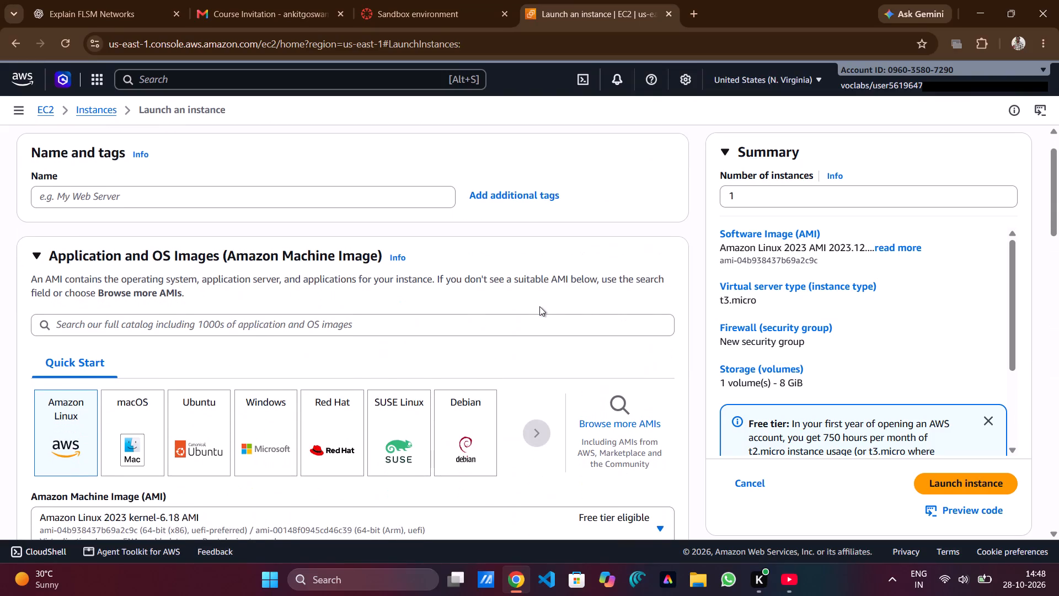
{"action": "scroll", "coordinate": [539, 306], "scroll_direction": "down", "scroll_amount": 1}
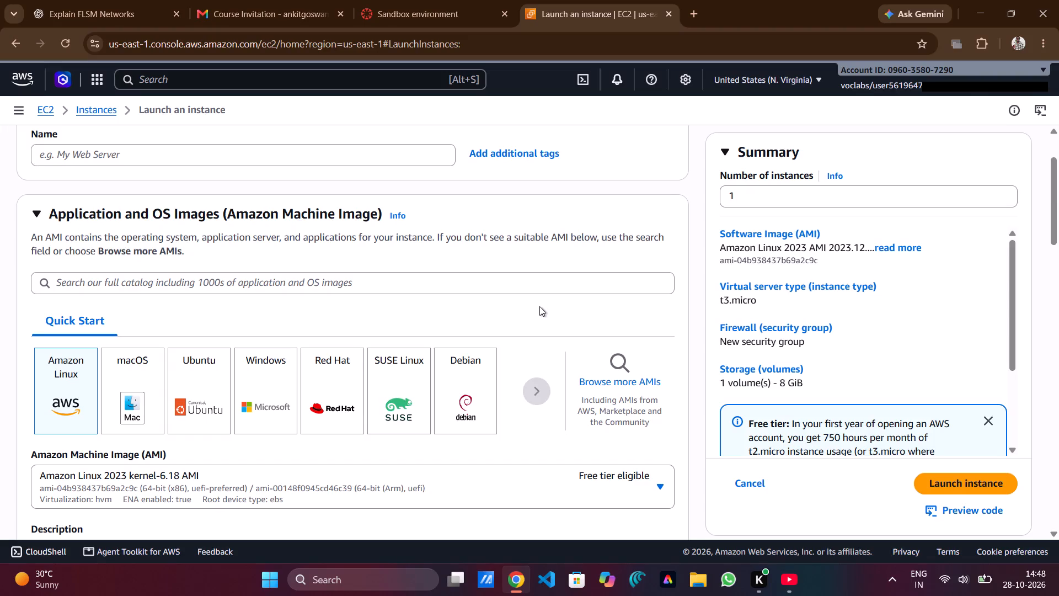
{"action": "scroll", "coordinate": [539, 306], "scroll_direction": "down", "scroll_amount": 1}
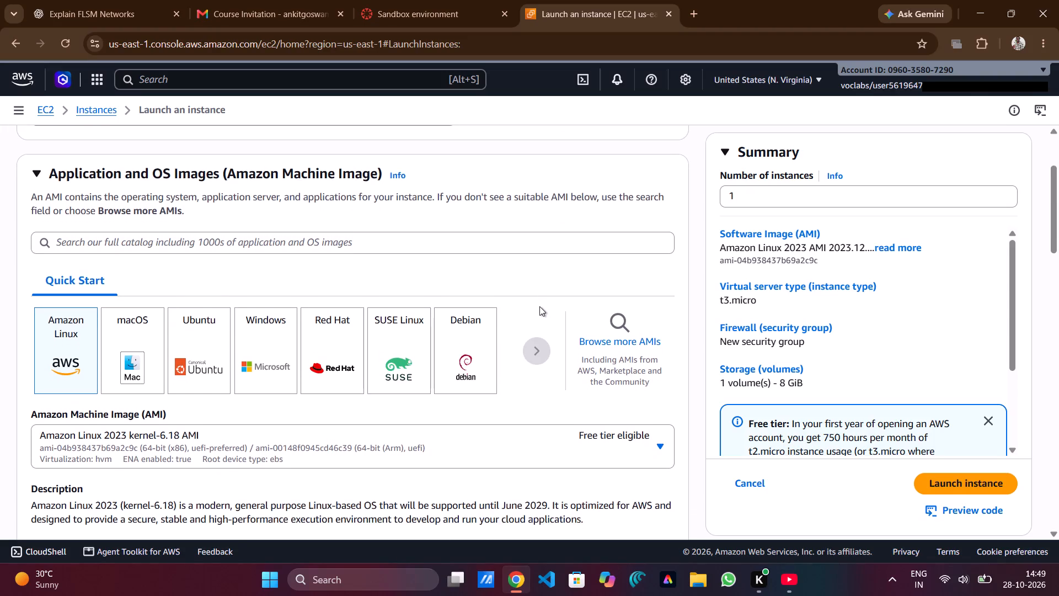
{"action": "scroll", "coordinate": [539, 306], "scroll_direction": "down", "scroll_amount": 1}
{"action": "scroll", "coordinate": [539, 306], "scroll_direction": "up", "scroll_amount": 2}
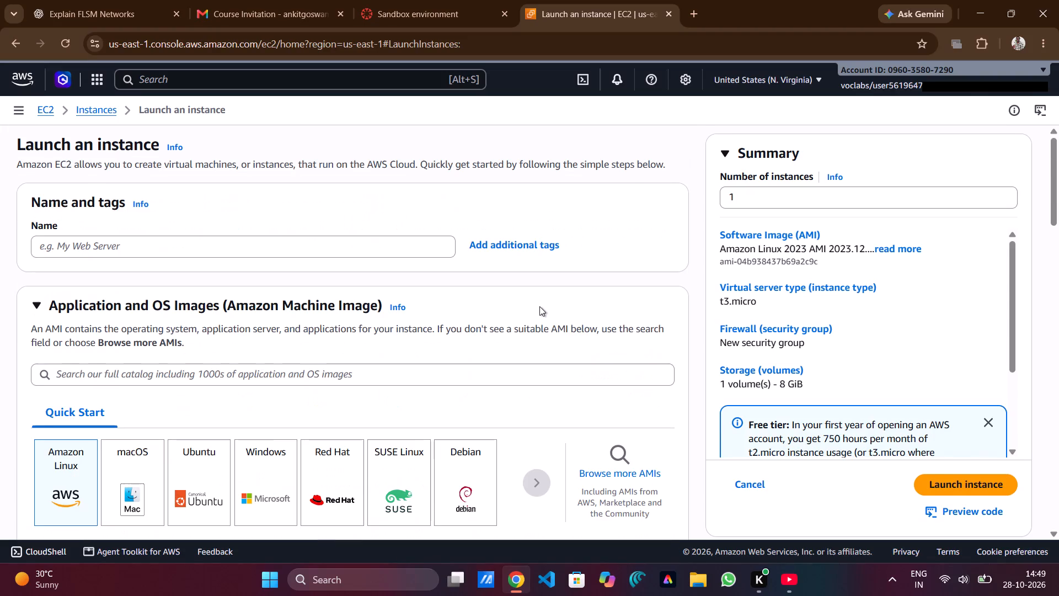
{"action": "scroll", "coordinate": [539, 306], "scroll_direction": "up", "scroll_amount": 1}
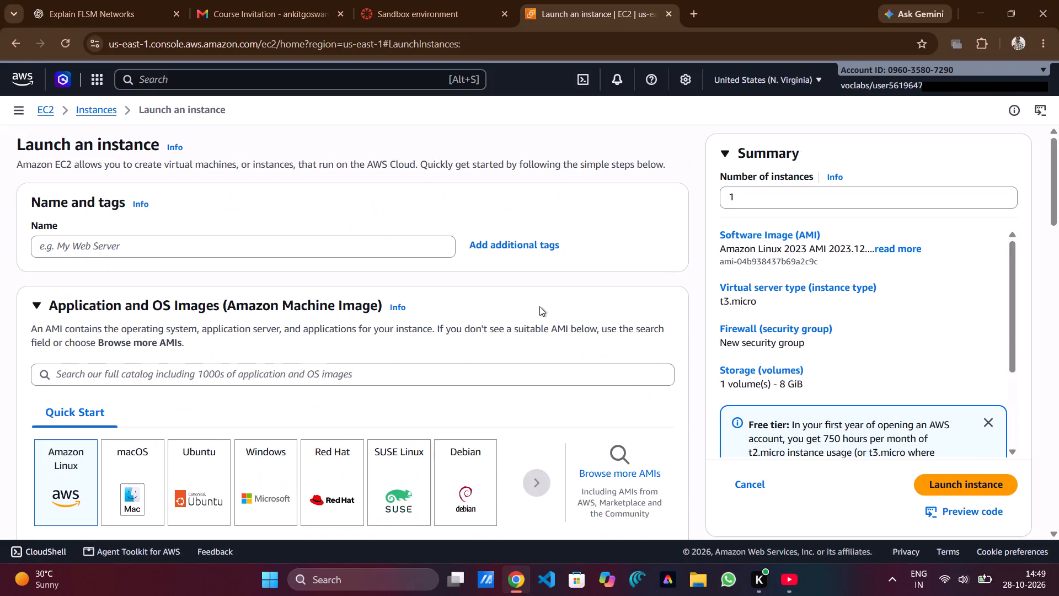
{"action": "scroll", "coordinate": [539, 306], "scroll_direction": "up", "scroll_amount": 1}
{"action": "scroll", "coordinate": [539, 306], "scroll_direction": "down", "scroll_amount": 2}
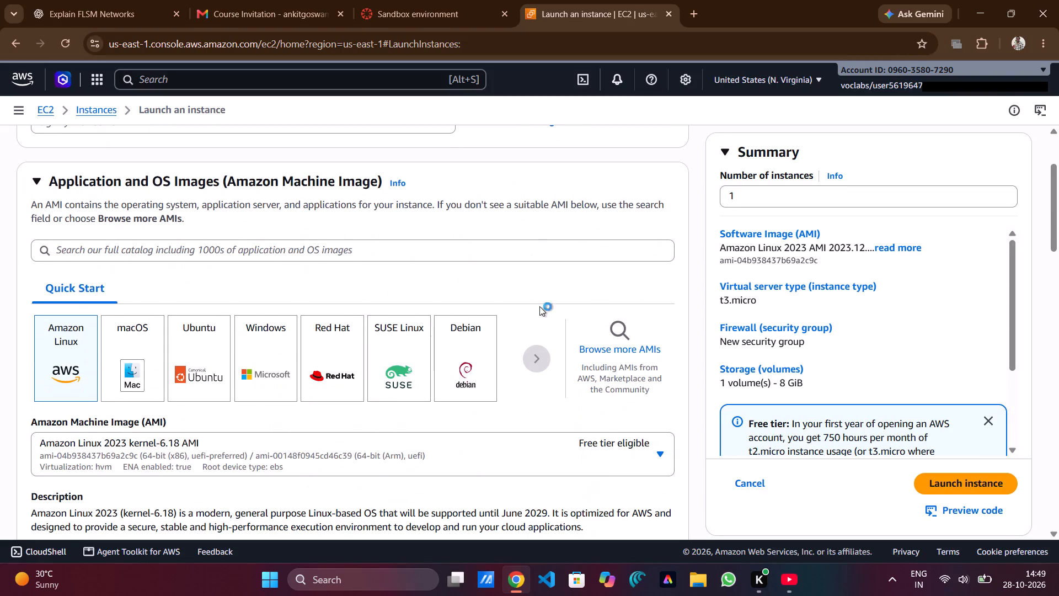
{"action": "scroll", "coordinate": [539, 306], "scroll_direction": "down", "scroll_amount": 2}
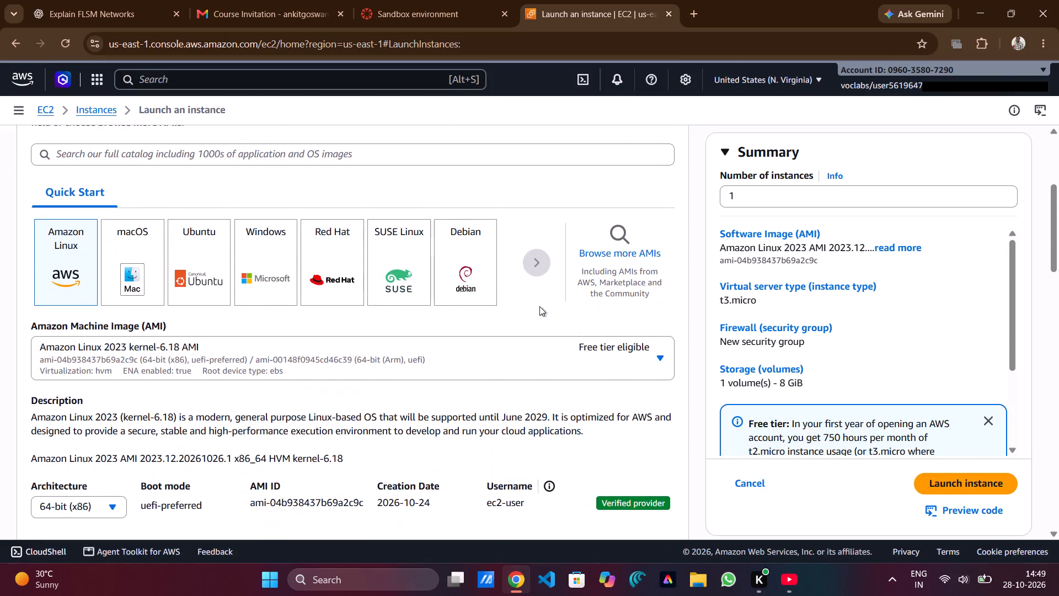
{"action": "scroll", "coordinate": [539, 306], "scroll_direction": "down", "scroll_amount": 3}
{"action": "scroll", "coordinate": [539, 306], "scroll_direction": "up", "scroll_amount": 3}
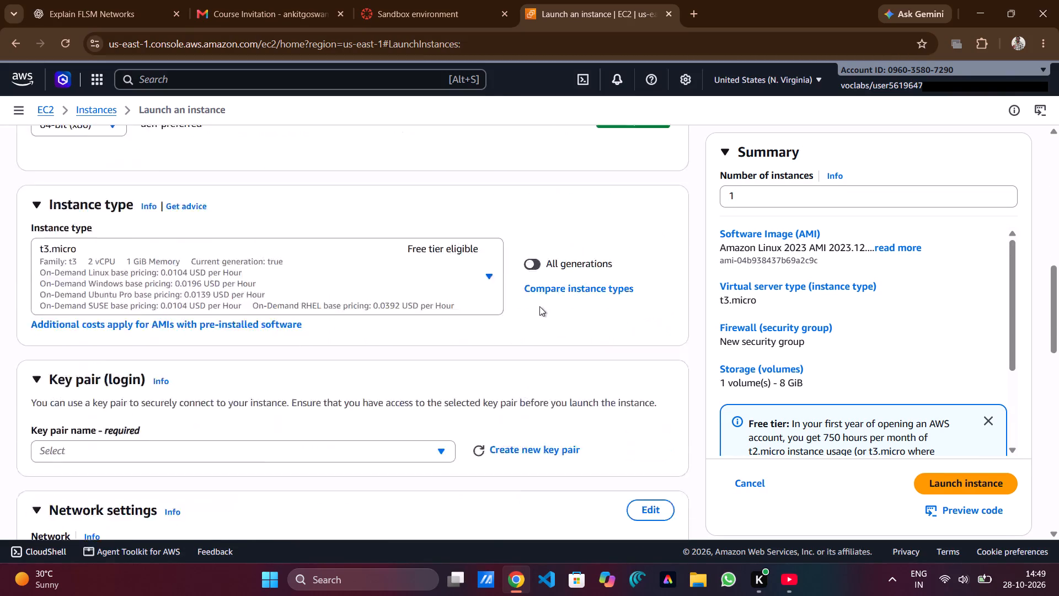
{"action": "scroll", "coordinate": [539, 306], "scroll_direction": "up", "scroll_amount": 7}
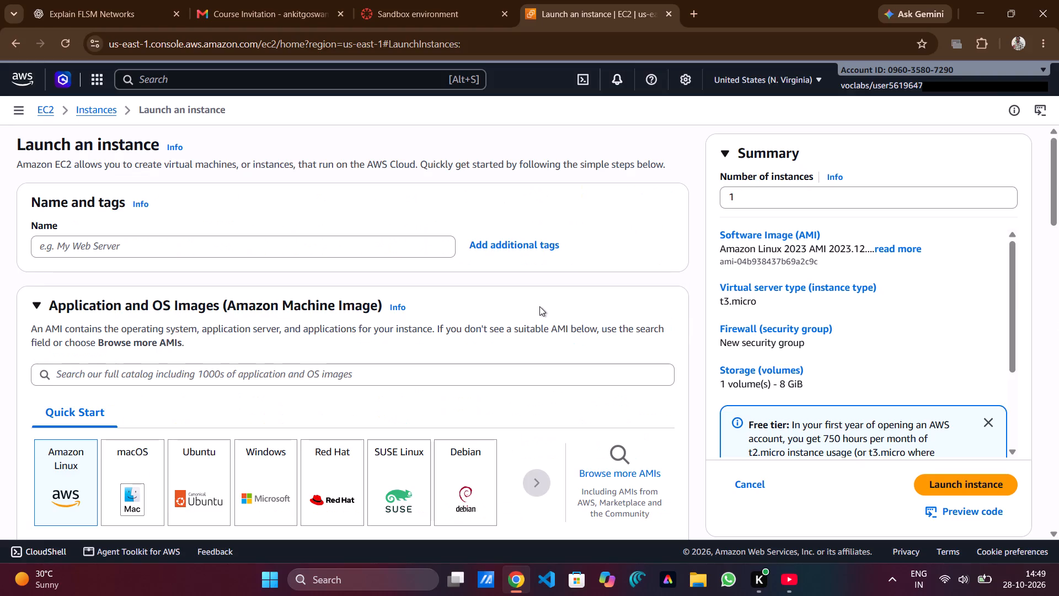
Re-examine the launch form's name field, Quick Start operating systems and Amazon Machine Image description.
{"action": "scroll", "coordinate": [539, 306], "scroll_direction": "down", "scroll_amount": 1}
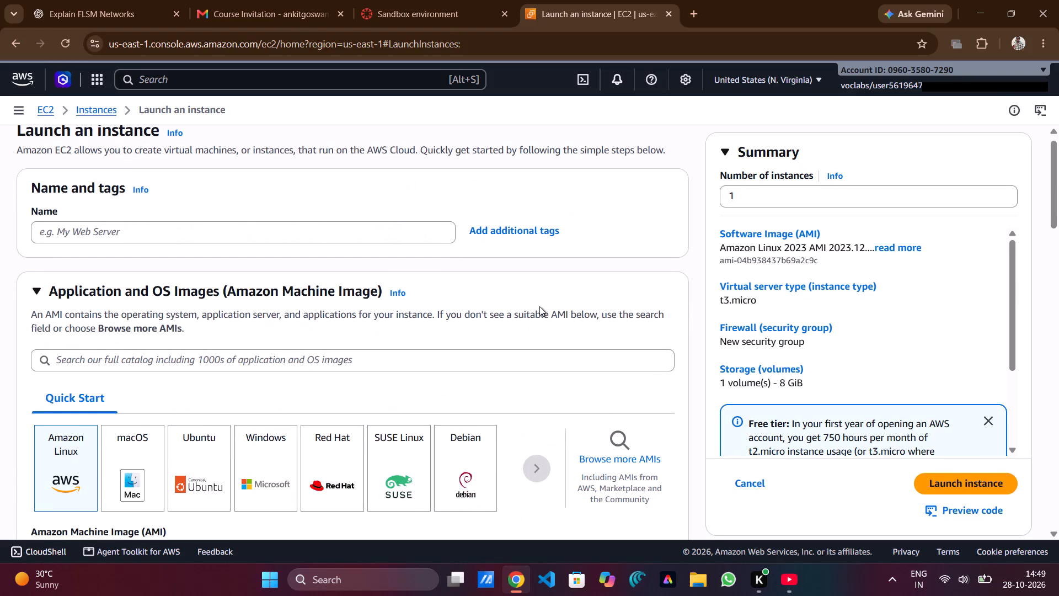
{"action": "scroll", "coordinate": [539, 306], "scroll_direction": "up", "scroll_amount": 2}
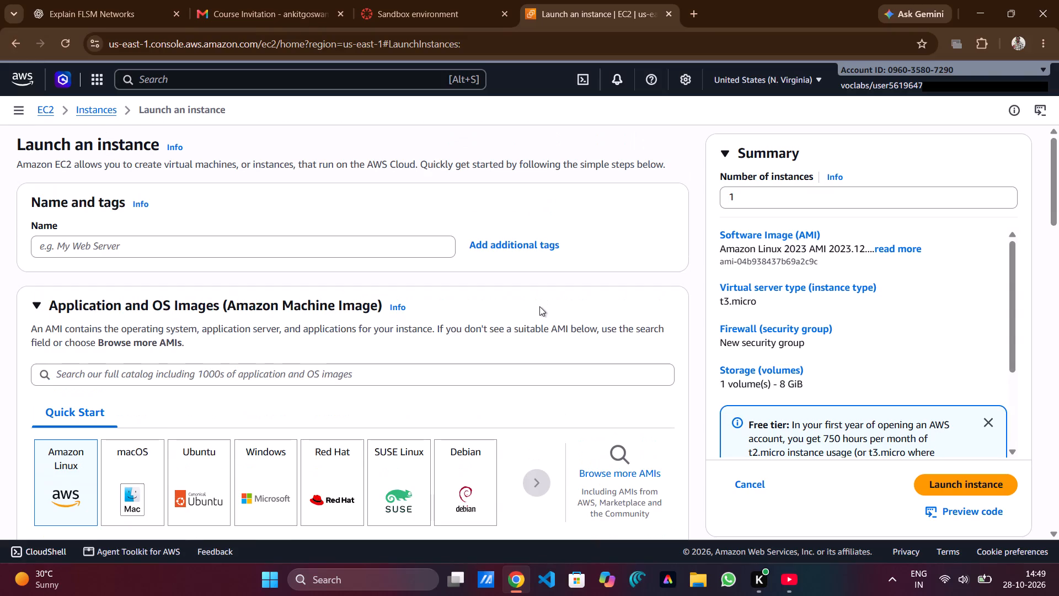
{"action": "scroll", "coordinate": [539, 306], "scroll_direction": "down", "scroll_amount": 2}
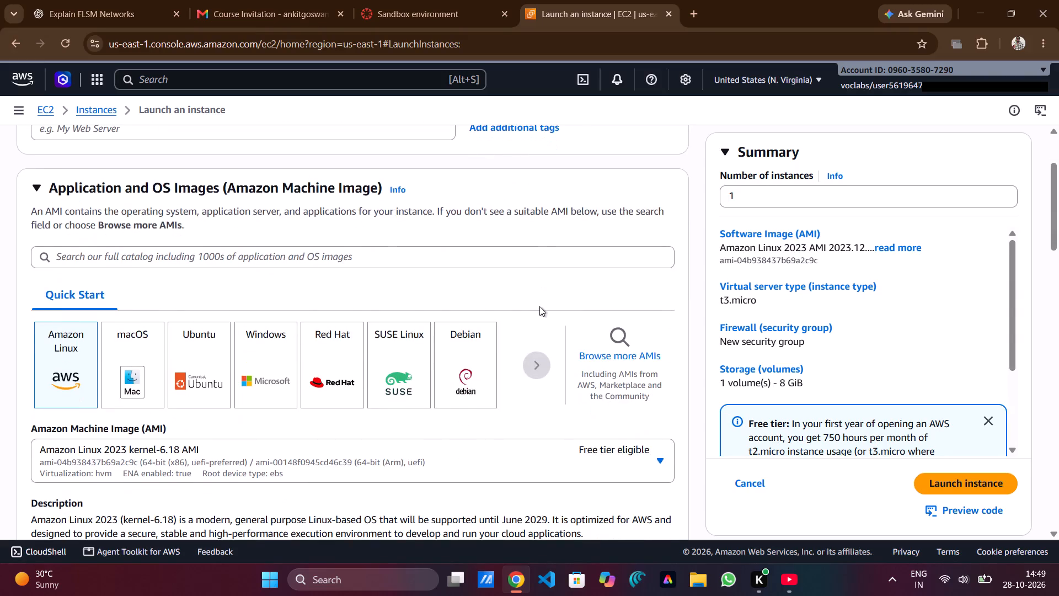
{"action": "scroll", "coordinate": [539, 306], "scroll_direction": "up", "scroll_amount": 2}
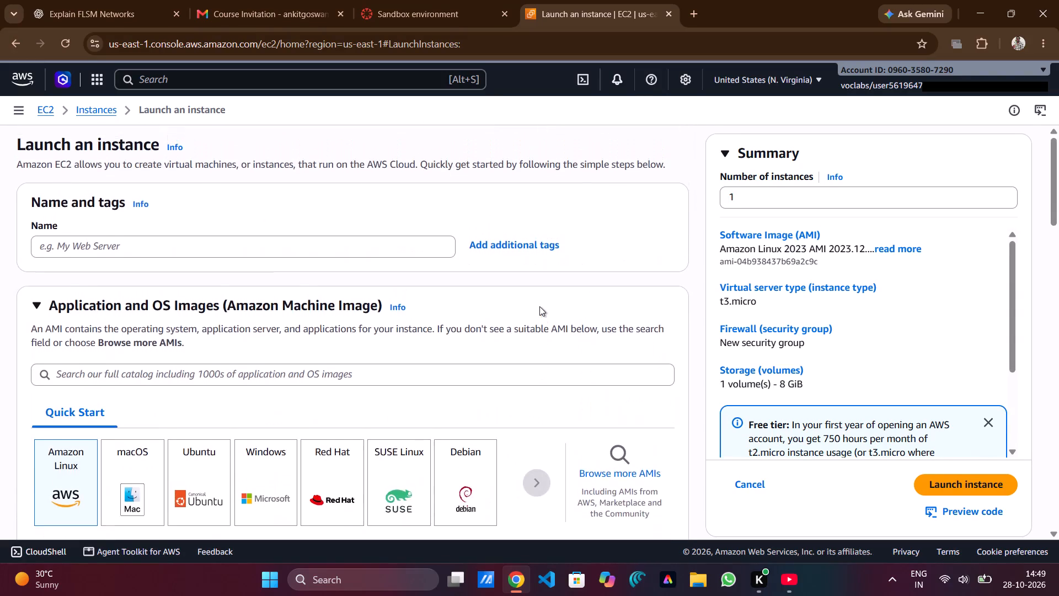
{"action": "scroll", "coordinate": [539, 306], "scroll_direction": "up", "scroll_amount": 1}
{"action": "scroll", "coordinate": [539, 306], "scroll_direction": "down", "scroll_amount": 3}
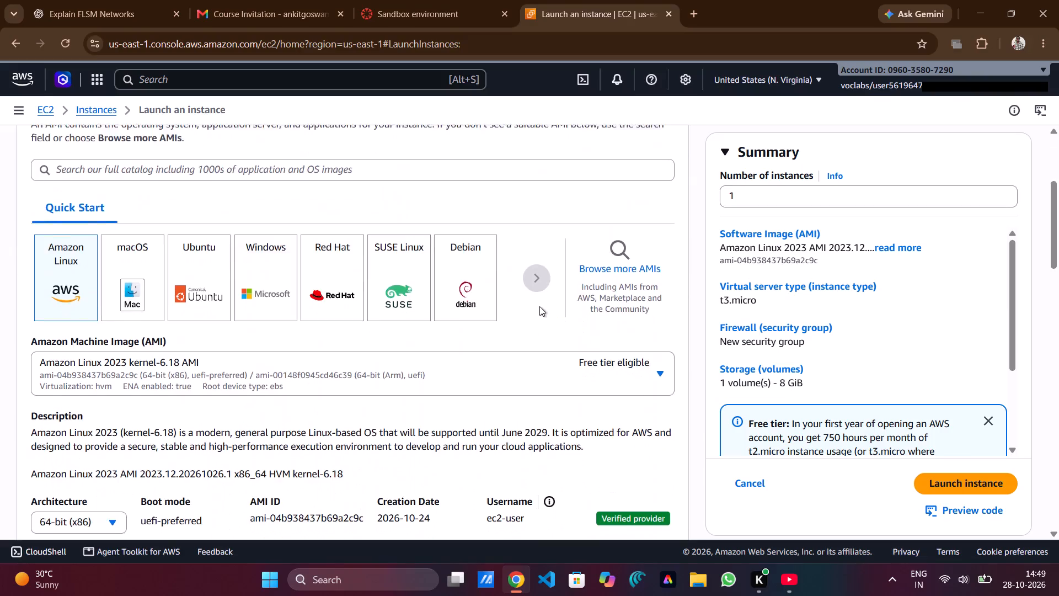
{"action": "scroll", "coordinate": [539, 306], "scroll_direction": "down", "scroll_amount": 2}
{"action": "scroll", "coordinate": [539, 306], "scroll_direction": "up", "scroll_amount": 4}
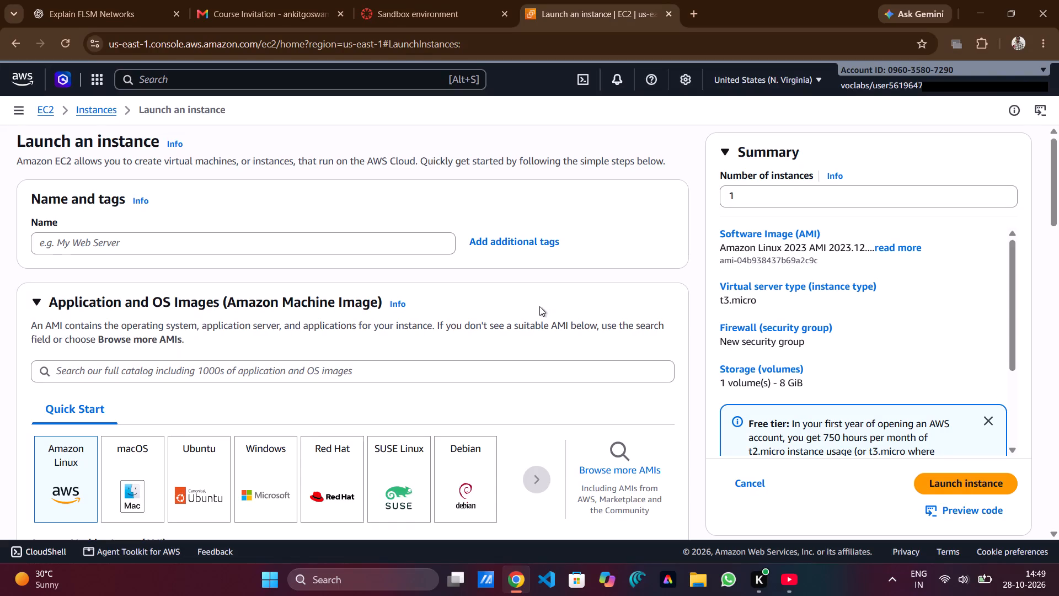
{"action": "scroll", "coordinate": [539, 306], "scroll_direction": "down", "scroll_amount": 1}
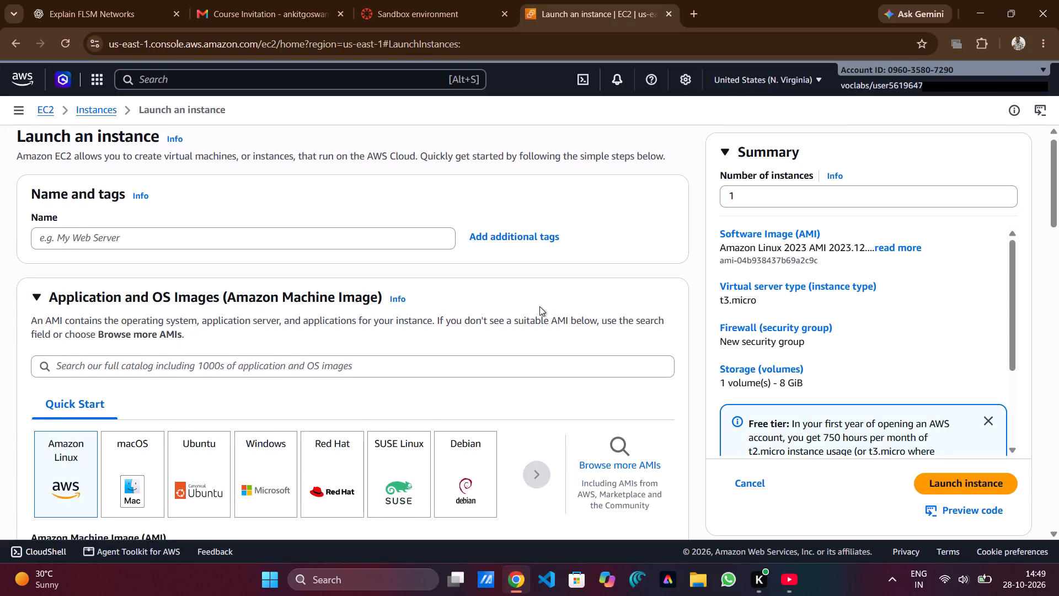
{"action": "scroll", "coordinate": [539, 306], "scroll_direction": "down", "scroll_amount": 2}
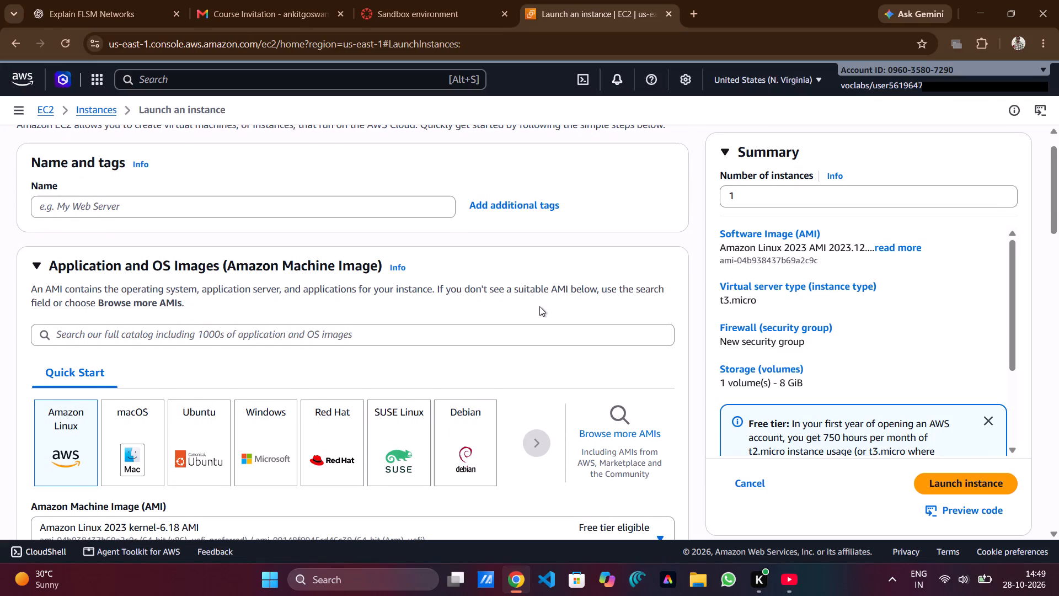
{"action": "scroll", "coordinate": [539, 306], "scroll_direction": "down", "scroll_amount": 1}
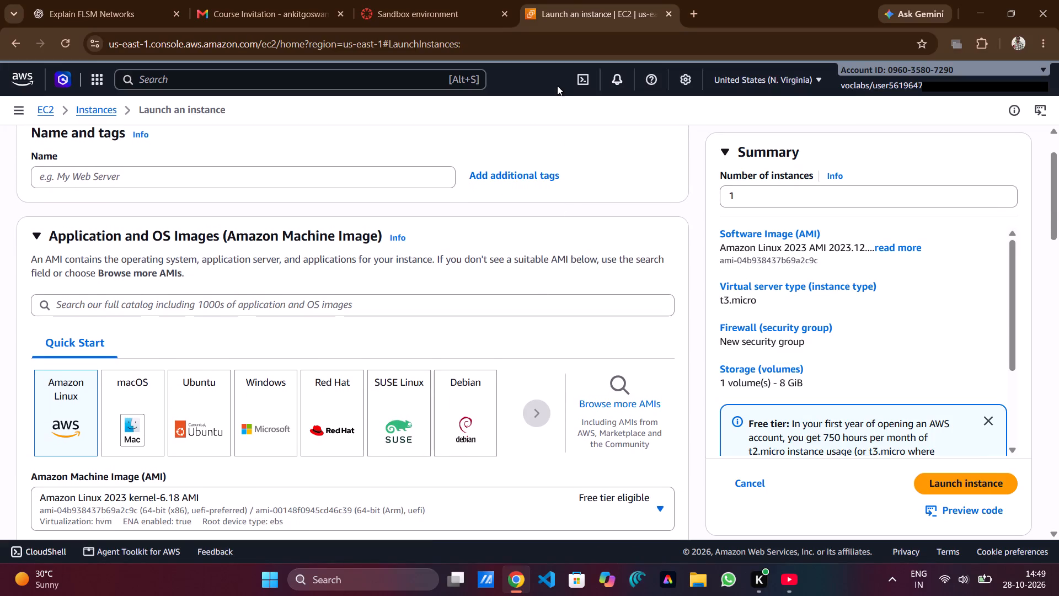
Examine the launch form's firewall security group rules, storage configuration, file systems and advanced details sections.
{"action": "scroll", "coordinate": [366, 178], "scroll_direction": "down", "scroll_amount": 3}
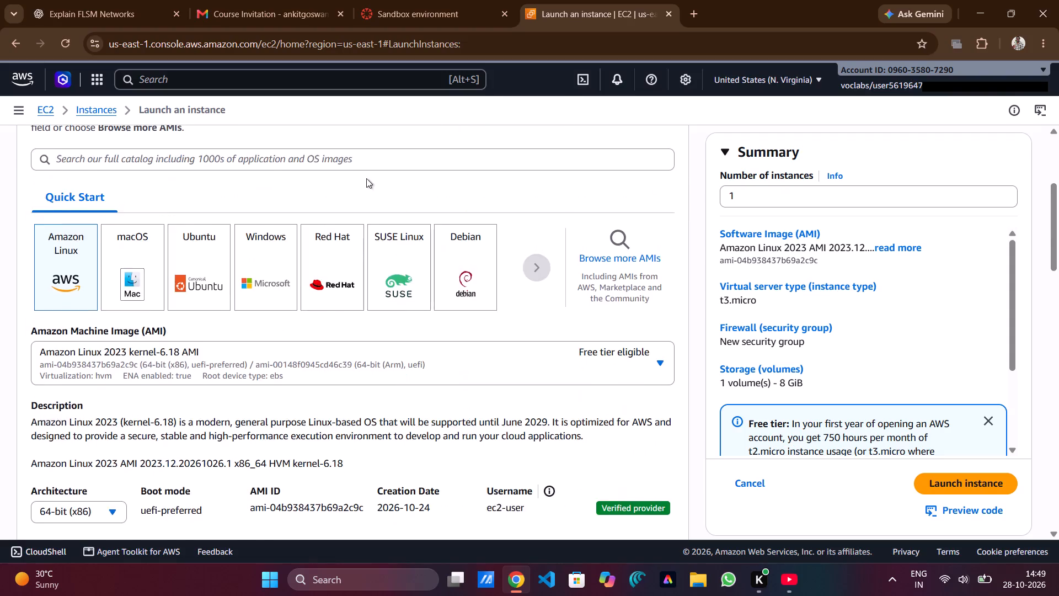
{"action": "scroll", "coordinate": [366, 178], "scroll_direction": "down", "scroll_amount": 5}
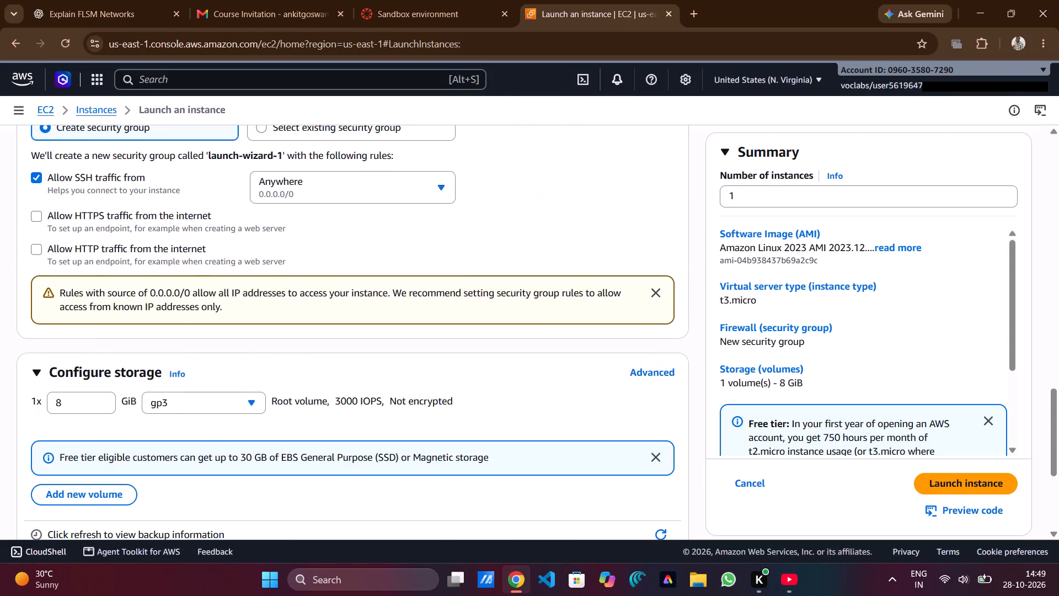
{"action": "scroll", "coordinate": [366, 178], "scroll_direction": "down", "scroll_amount": 1}
{"action": "scroll", "coordinate": [376, 231], "scroll_direction": "down", "scroll_amount": 3}
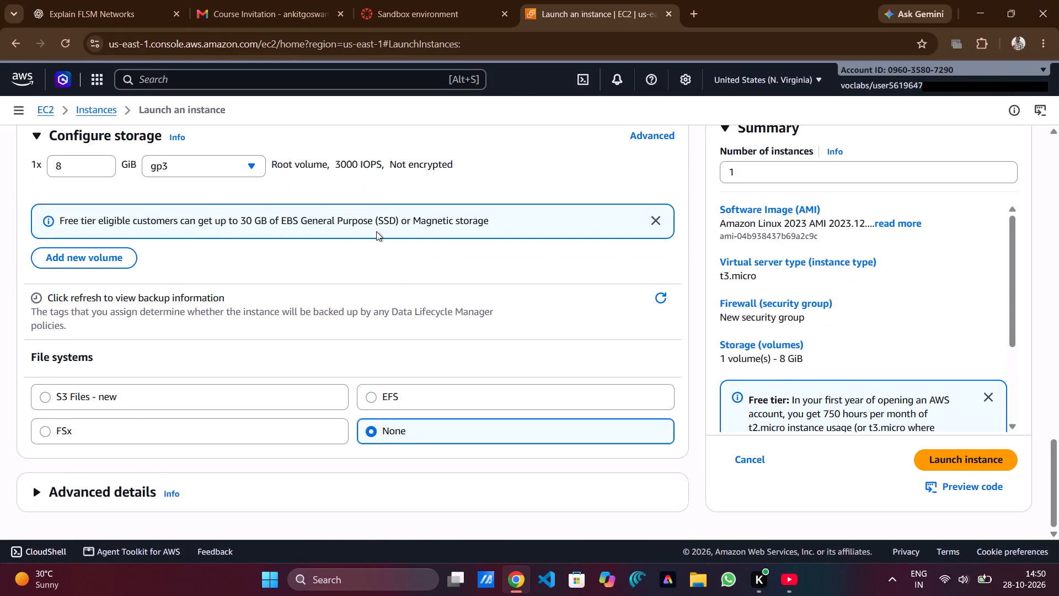
{"action": "scroll", "coordinate": [376, 231], "scroll_direction": "down", "scroll_amount": 1}
{"action": "left_click", "coordinate": [376, 231]}
{"action": "scroll", "coordinate": [376, 231], "scroll_direction": "up", "scroll_amount": 5}
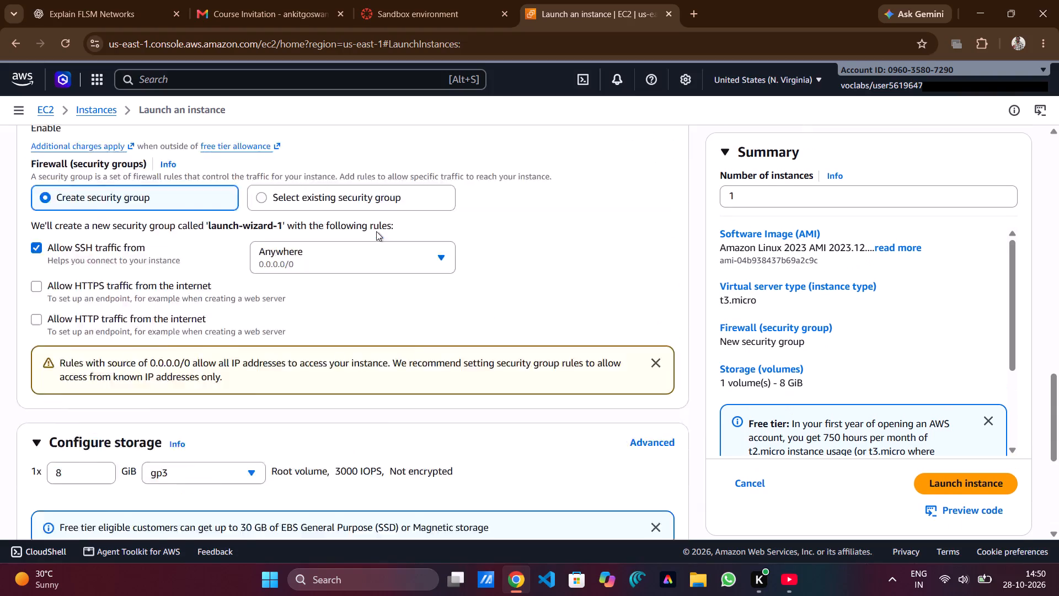
{"action": "scroll", "coordinate": [376, 231], "scroll_direction": "up", "scroll_amount": 5}
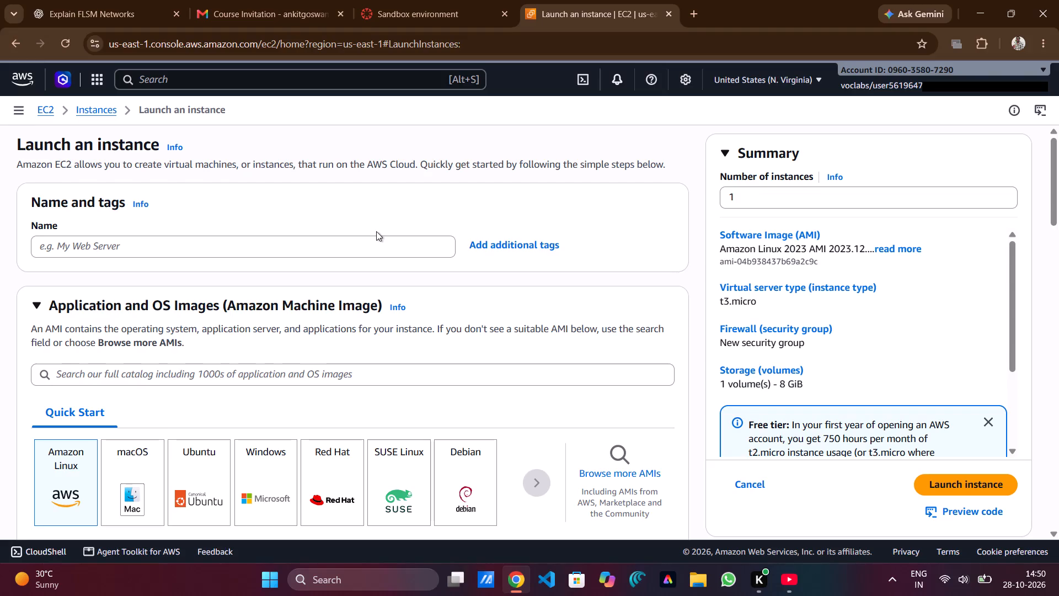
Review the launch form's AMI architecture, instance type, key pair login and network settings once more.
{"action": "scroll", "coordinate": [376, 231], "scroll_direction": "down", "scroll_amount": 2}
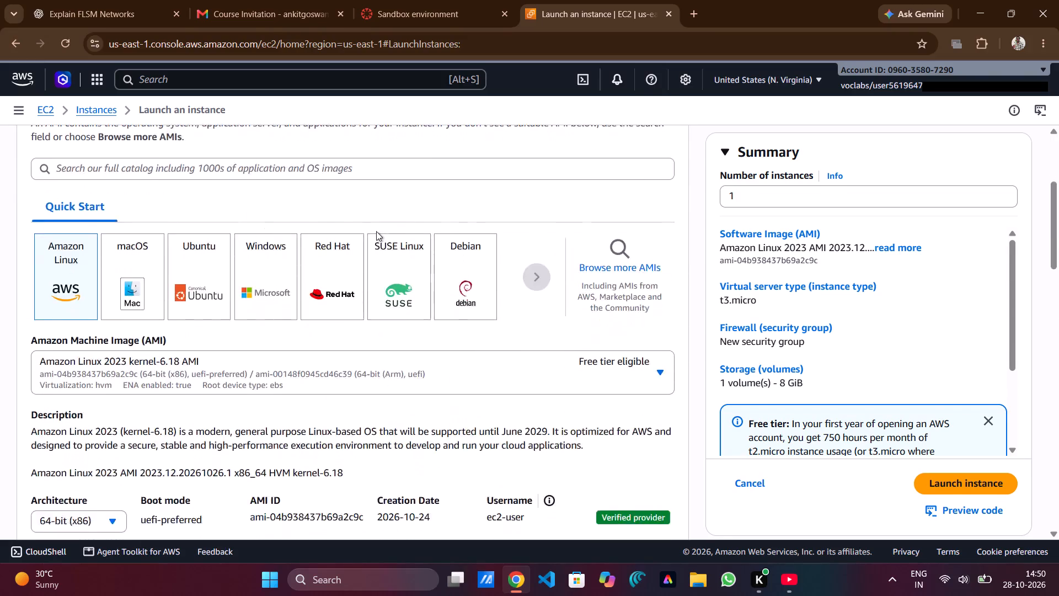
{"action": "scroll", "coordinate": [376, 231], "scroll_direction": "down", "scroll_amount": 3}
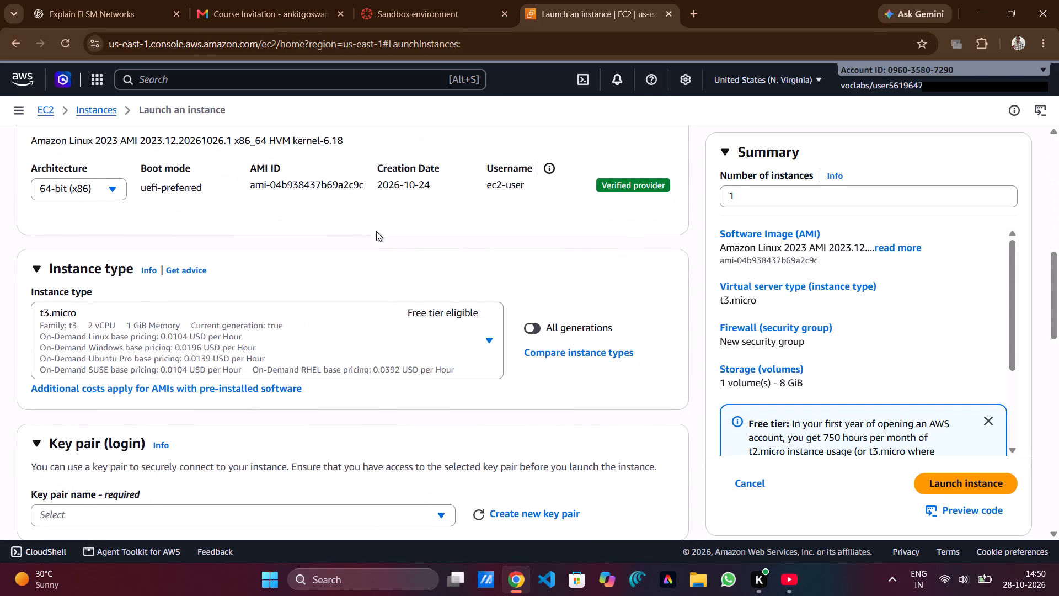
{"action": "scroll", "coordinate": [376, 231], "scroll_direction": "down", "scroll_amount": 3}
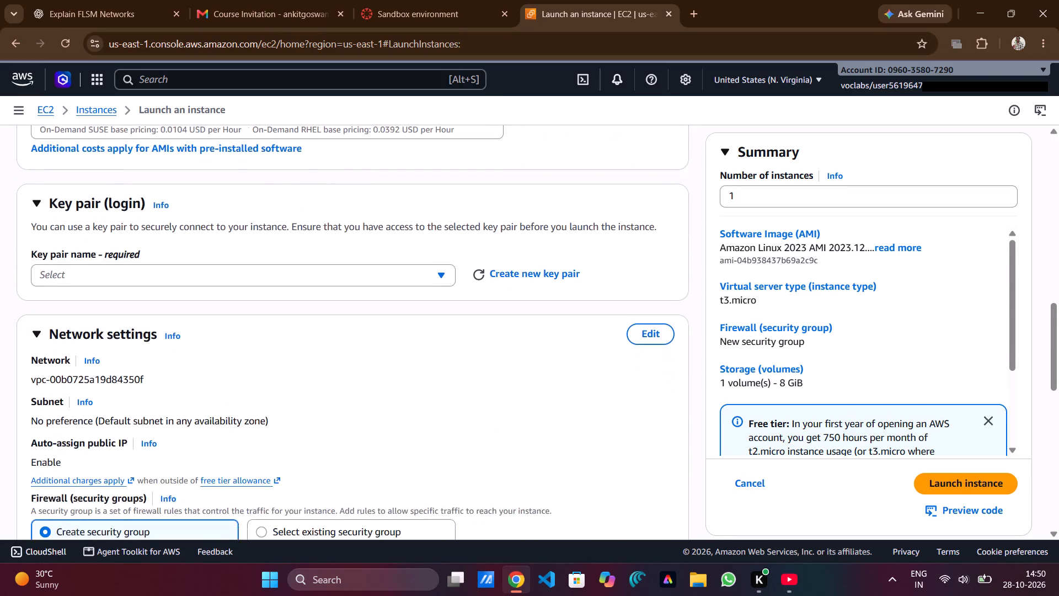
{"action": "scroll", "coordinate": [376, 231], "scroll_direction": "down", "scroll_amount": 2}
{"action": "scroll", "coordinate": [376, 231], "scroll_direction": "up", "scroll_amount": 7}
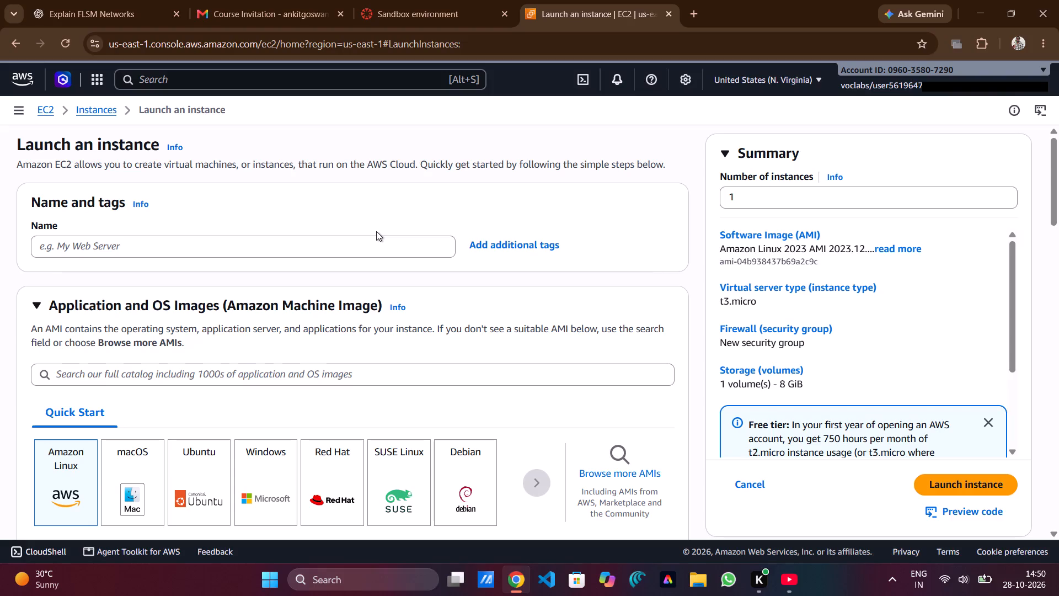
{"action": "scroll", "coordinate": [376, 231], "scroll_direction": "down", "scroll_amount": 1}
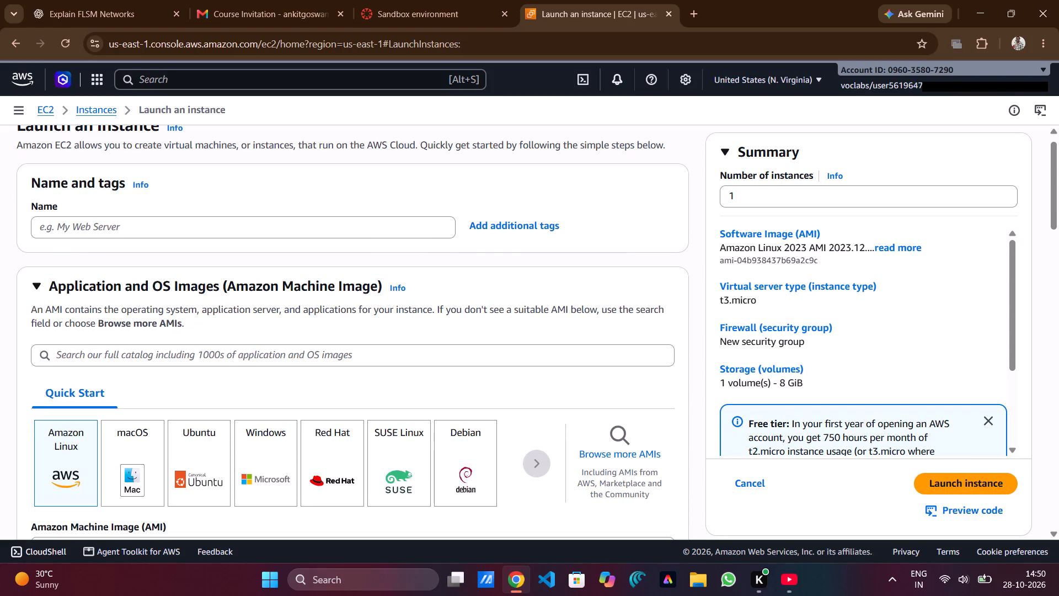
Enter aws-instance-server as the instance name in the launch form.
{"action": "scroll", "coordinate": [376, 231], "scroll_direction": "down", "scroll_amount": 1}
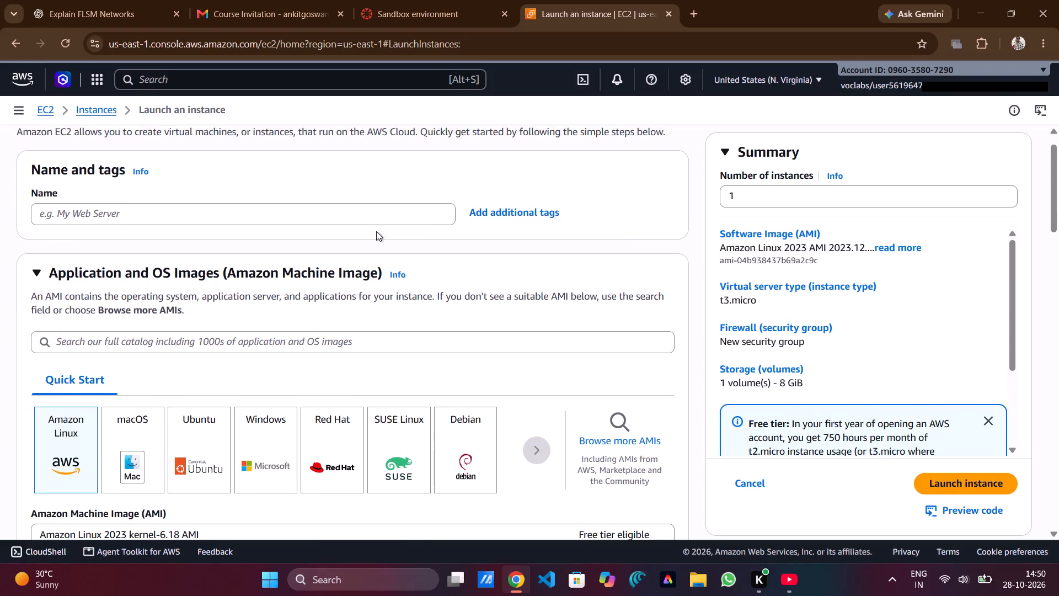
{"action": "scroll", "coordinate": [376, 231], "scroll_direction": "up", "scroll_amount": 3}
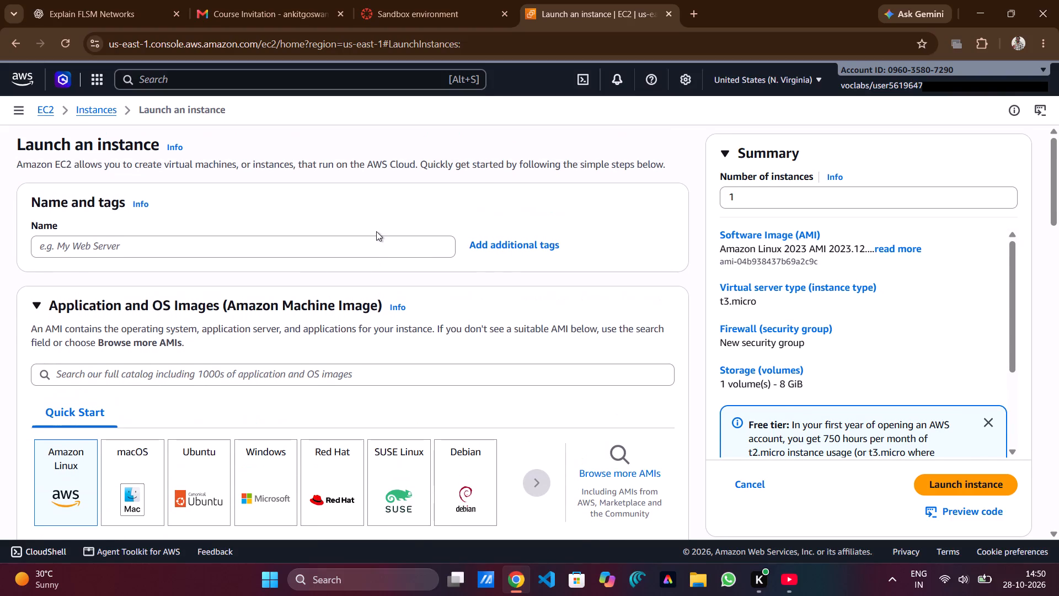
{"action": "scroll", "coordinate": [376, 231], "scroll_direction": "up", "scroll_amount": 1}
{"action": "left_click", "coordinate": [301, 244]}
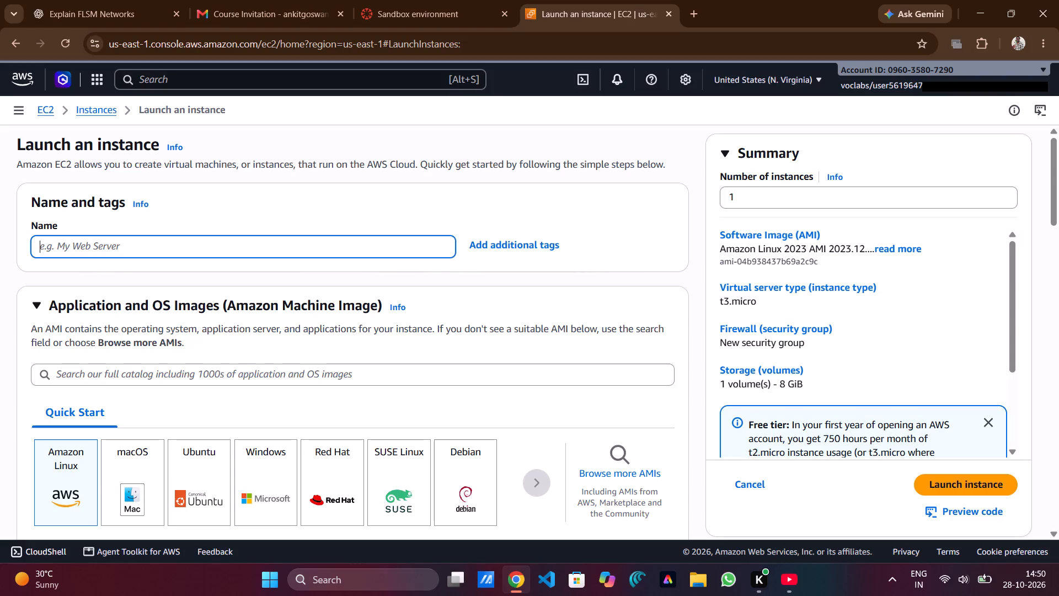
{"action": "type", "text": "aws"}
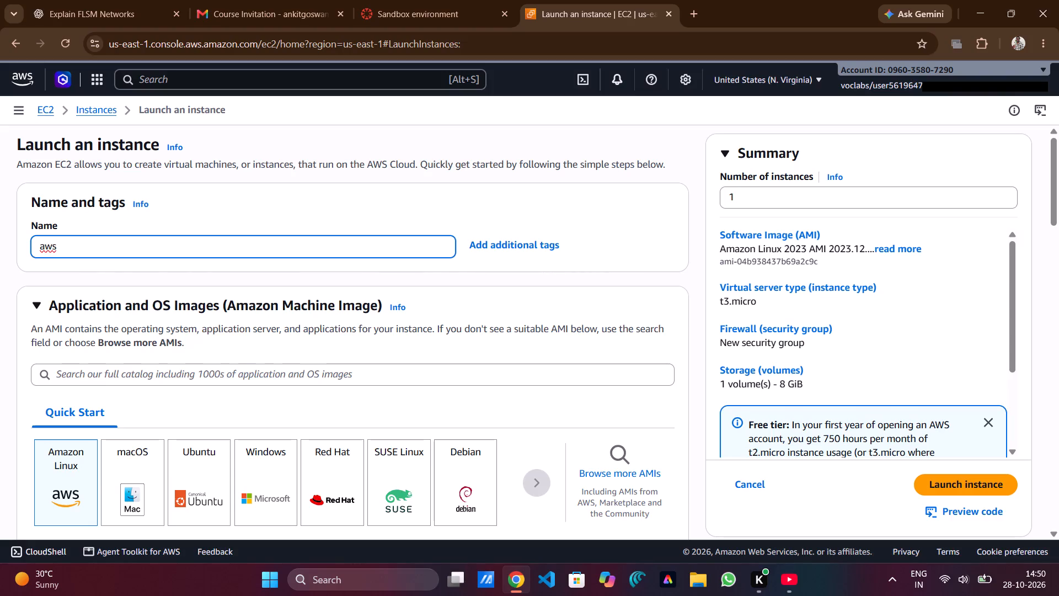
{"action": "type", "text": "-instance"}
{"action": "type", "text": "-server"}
Replace the instance name with demo-server.
{"action": "left_click", "coordinate": [128, 250]}
{"action": "key", "text": "BackSpace"}
{"action": "key", "text": "BackSpace"}
{"action": "key", "text": "BackSpace"}
{"action": "key", "text": "BackSpace"}
{"action": "key", "text": "BackSpace"}
{"action": "key", "text": "BackSpace"}
{"action": "key", "text": "BackSpace"}
{"action": "key", "text": "BackSpace"}
{"action": "key", "text": "BackSpace"}
{"action": "key", "text": "BackSpace"}
{"action": "key", "text": "BackSpace"}
{"action": "key", "text": "BackSpace"}
{"action": "key", "text": "BackSpace"}
{"action": "key", "text": "BackSpace"}
{"action": "key", "text": "BackSpace"}
{"action": "key", "text": "BackSpace"}
{"action": "key", "text": "BackSpace"}
{"action": "key", "text": "BackSpace"}
{"action": "key", "text": "BackSpace"}
{"action": "key", "text": "BackSpace"}
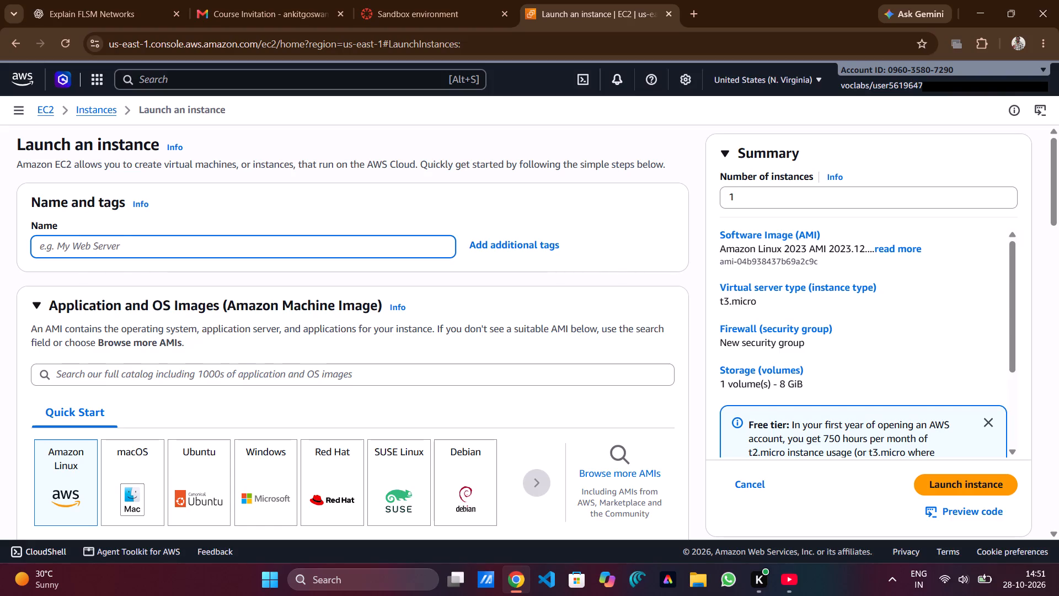
{"action": "type", "text": "demo"}
{"action": "type", "text": "-server"}
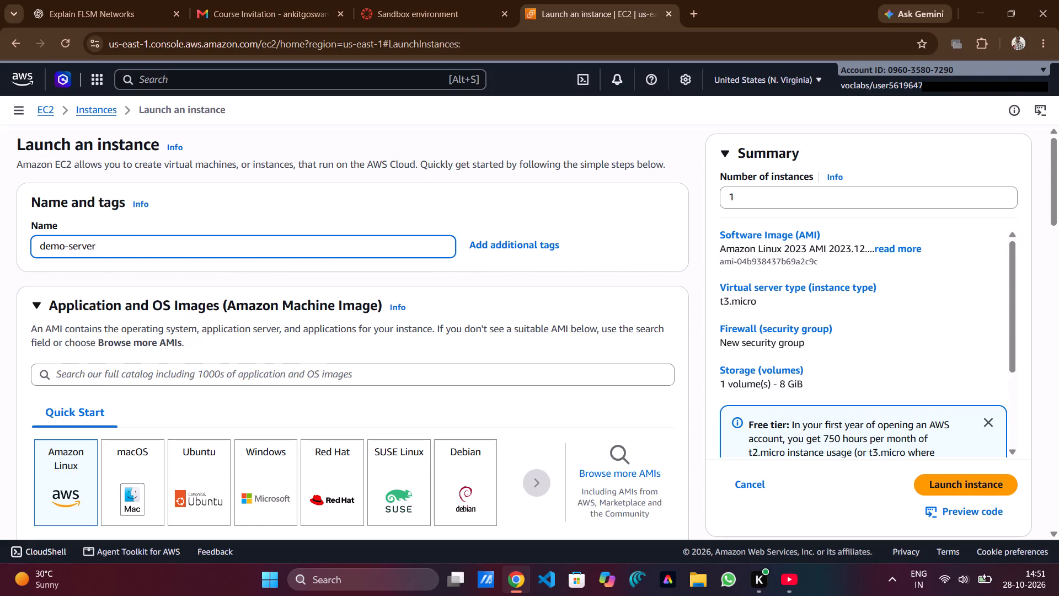
Examine the launch form's Amazon Machine Image details, instance type and available key pair options.
{"action": "scroll", "coordinate": [128, 250], "scroll_direction": "down", "scroll_amount": 2}
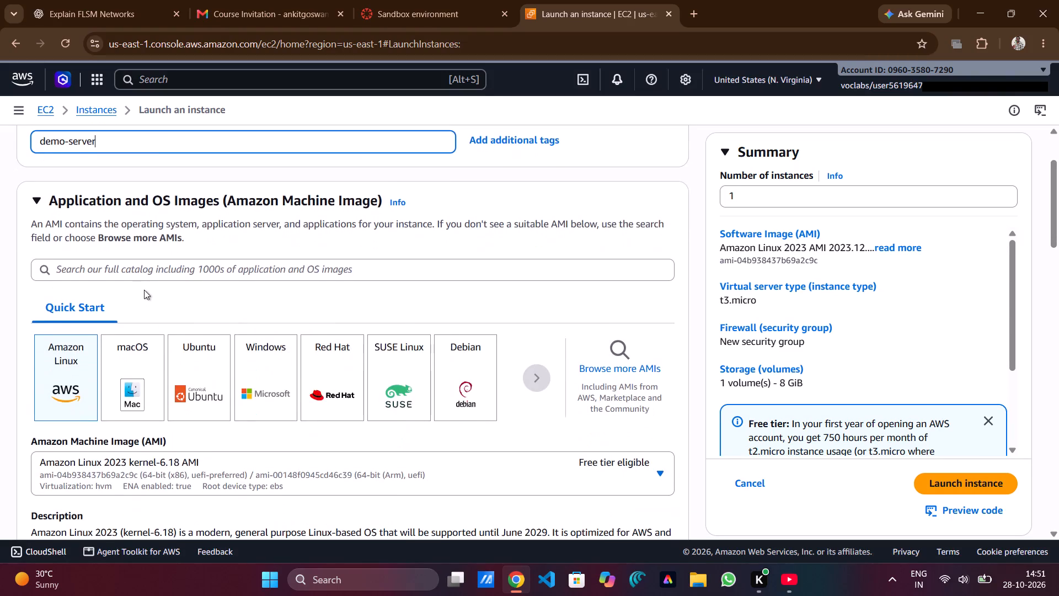
{"action": "scroll", "coordinate": [145, 292], "scroll_direction": "down", "scroll_amount": 1}
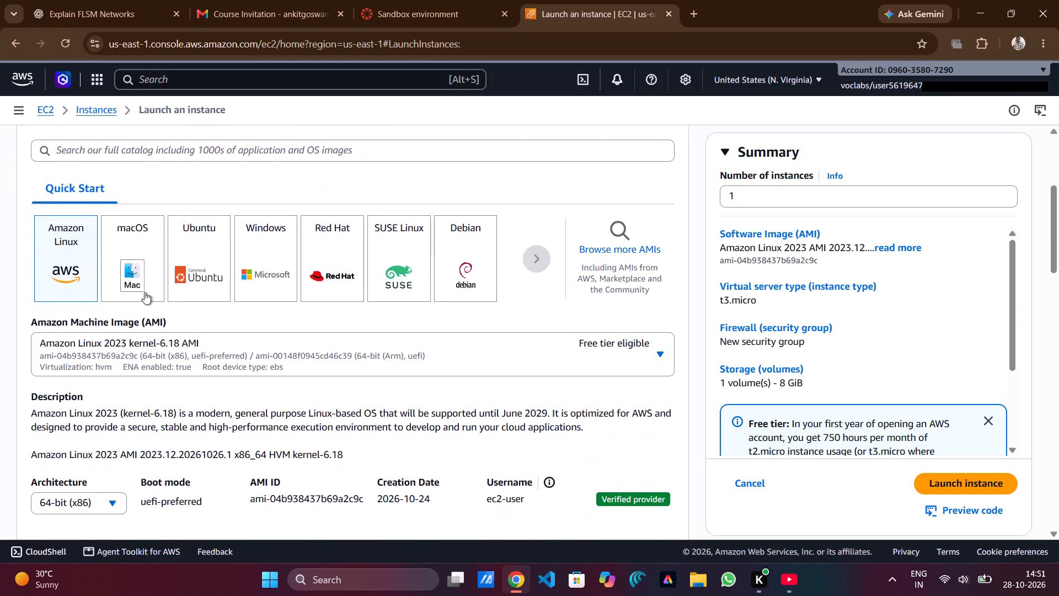
{"action": "scroll", "coordinate": [145, 292], "scroll_direction": "down", "scroll_amount": 4}
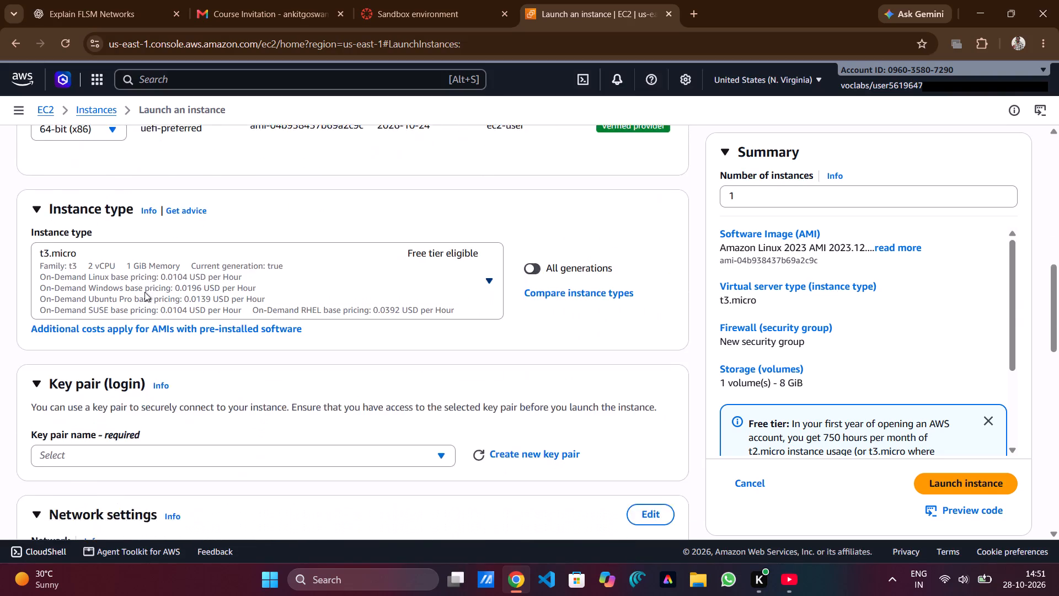
{"action": "scroll", "coordinate": [145, 292], "scroll_direction": "down", "scroll_amount": 3}
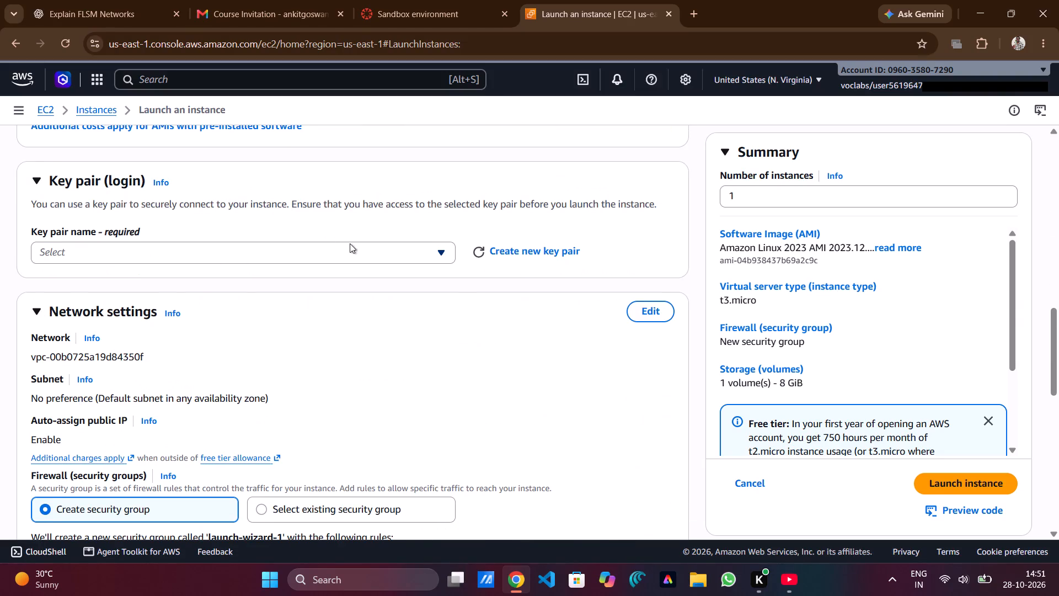
{"action": "left_click", "coordinate": [350, 243]}
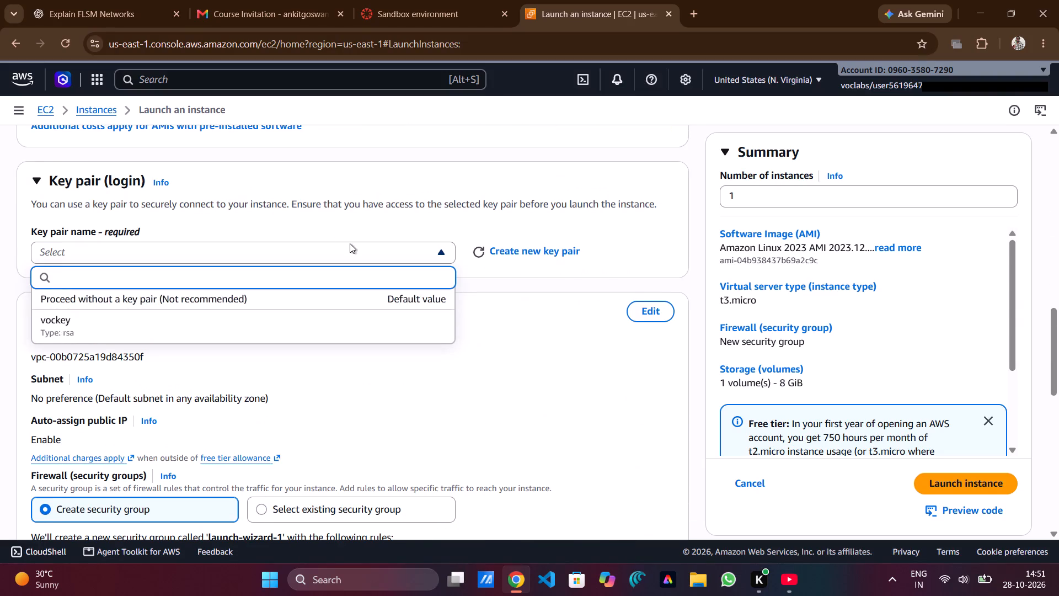
{"action": "left_click", "coordinate": [304, 388]}
Review the launch form's network settings, security group rules, storage configuration and file systems.
{"action": "scroll", "coordinate": [304, 388], "scroll_direction": "down", "scroll_amount": 1}
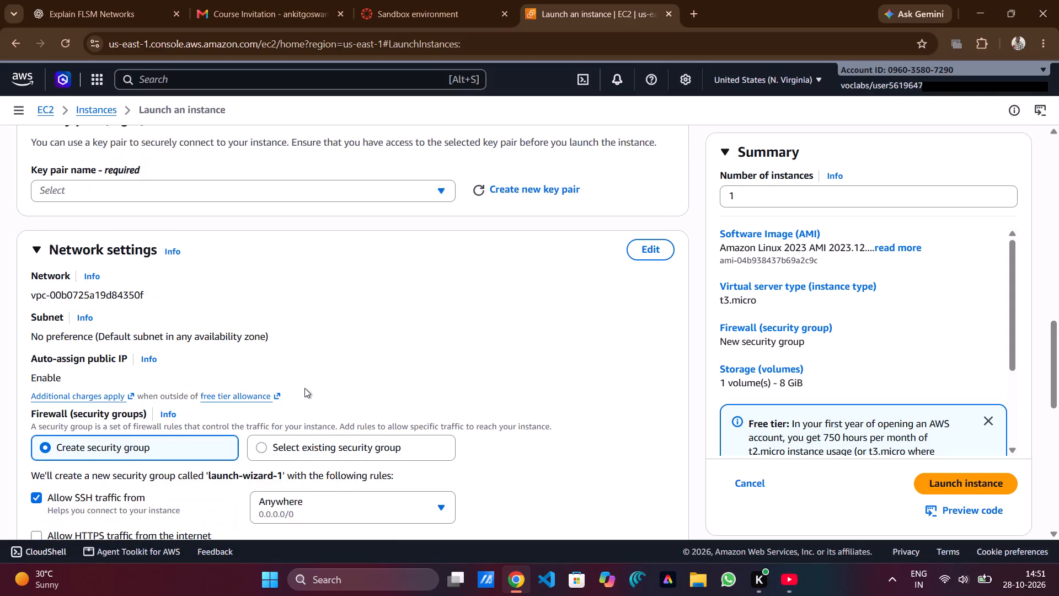
{"action": "scroll", "coordinate": [304, 388], "scroll_direction": "down", "scroll_amount": 4}
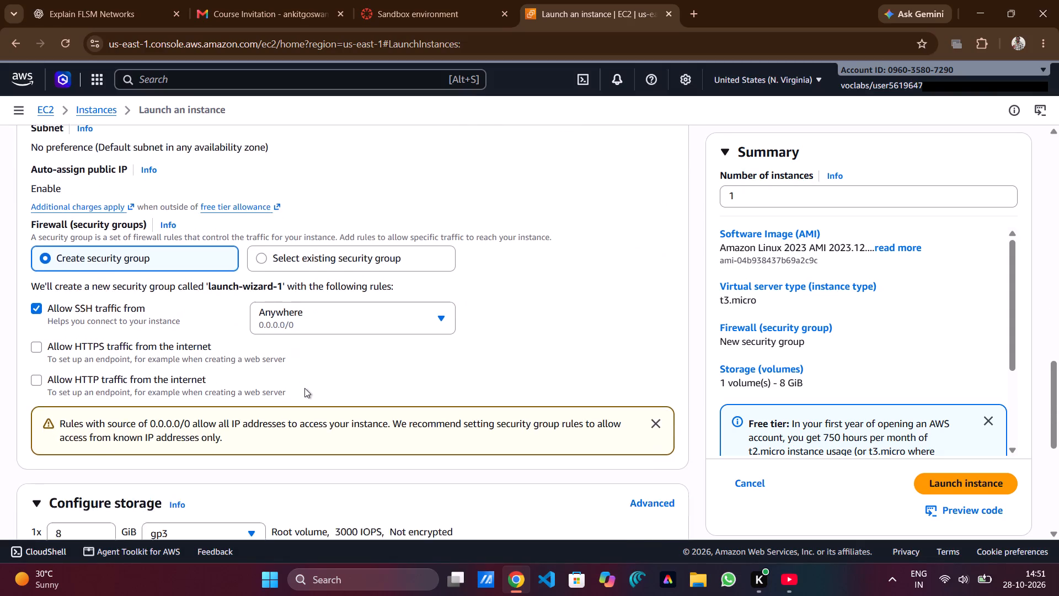
{"action": "scroll", "coordinate": [304, 388], "scroll_direction": "down", "scroll_amount": 1}
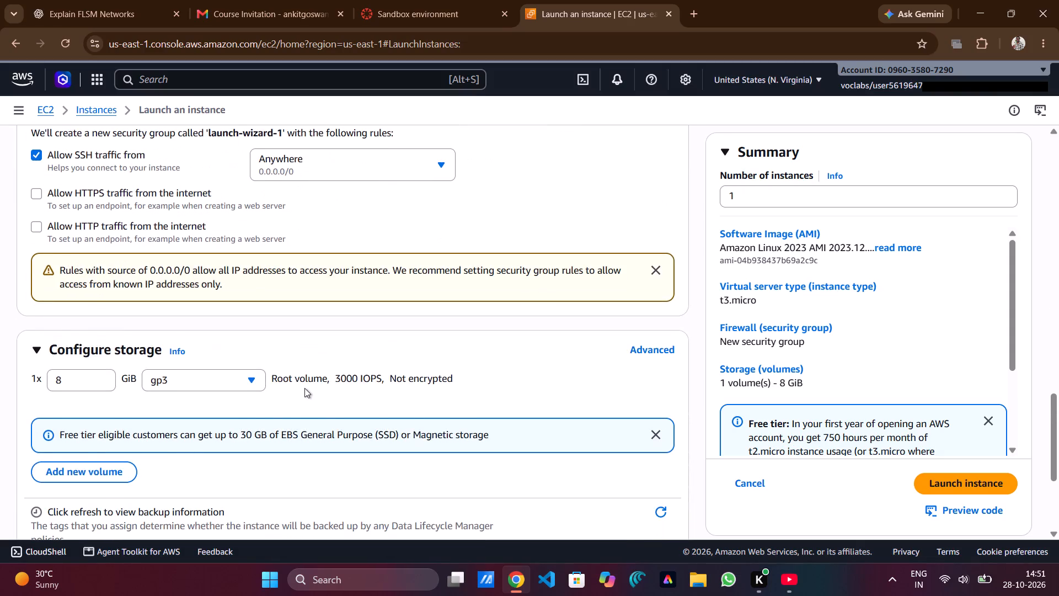
{"action": "scroll", "coordinate": [304, 388], "scroll_direction": "down", "scroll_amount": 2}
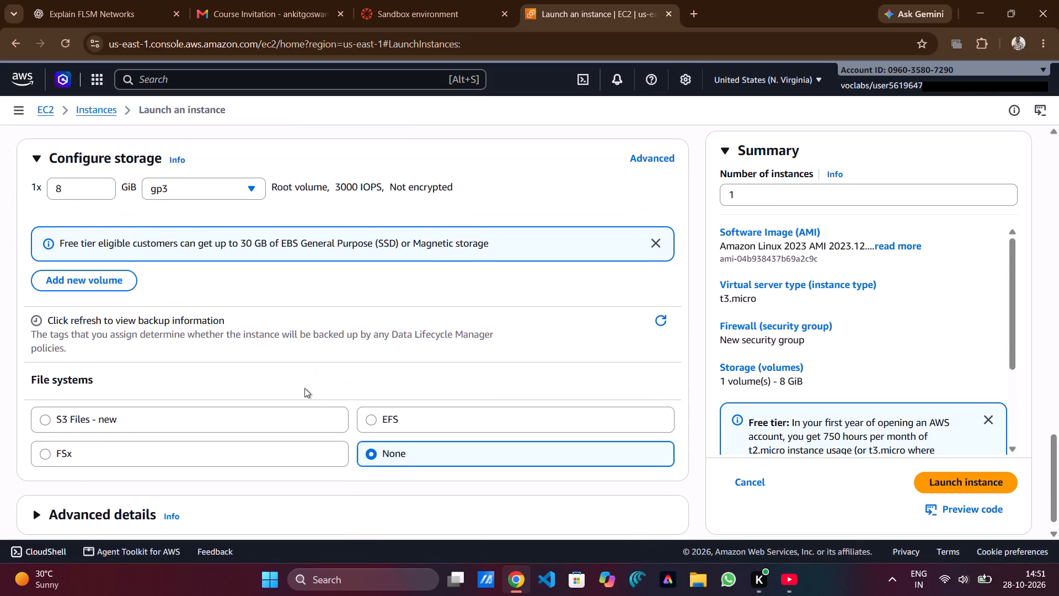
{"action": "scroll", "coordinate": [304, 388], "scroll_direction": "up", "scroll_amount": 10}
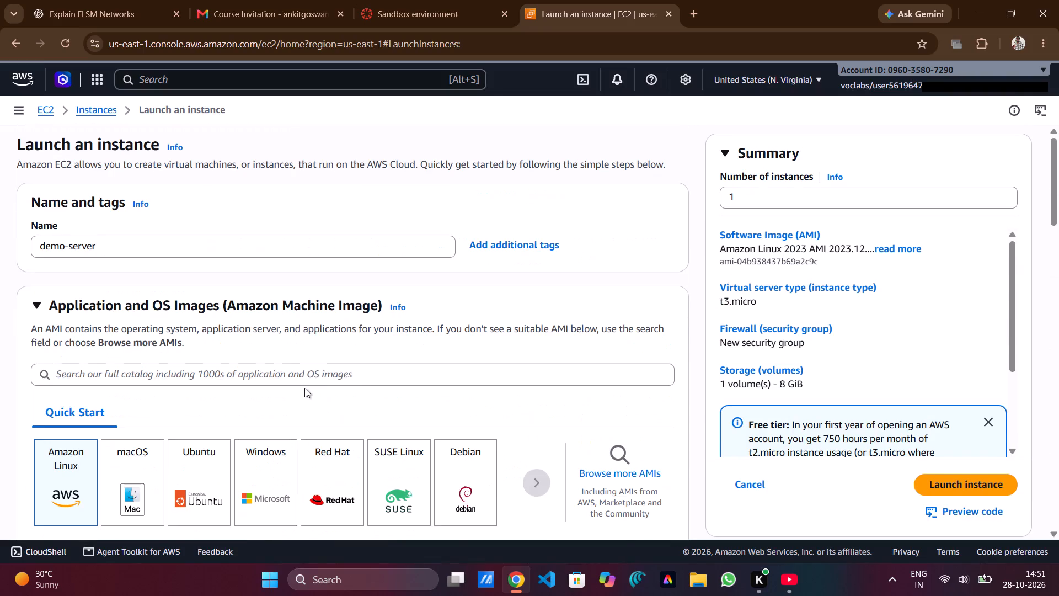
Examine the name and tags section, Quick Start operating systems and Amazon Machine Image description.
{"action": "scroll", "coordinate": [304, 388], "scroll_direction": "down", "scroll_amount": 1}
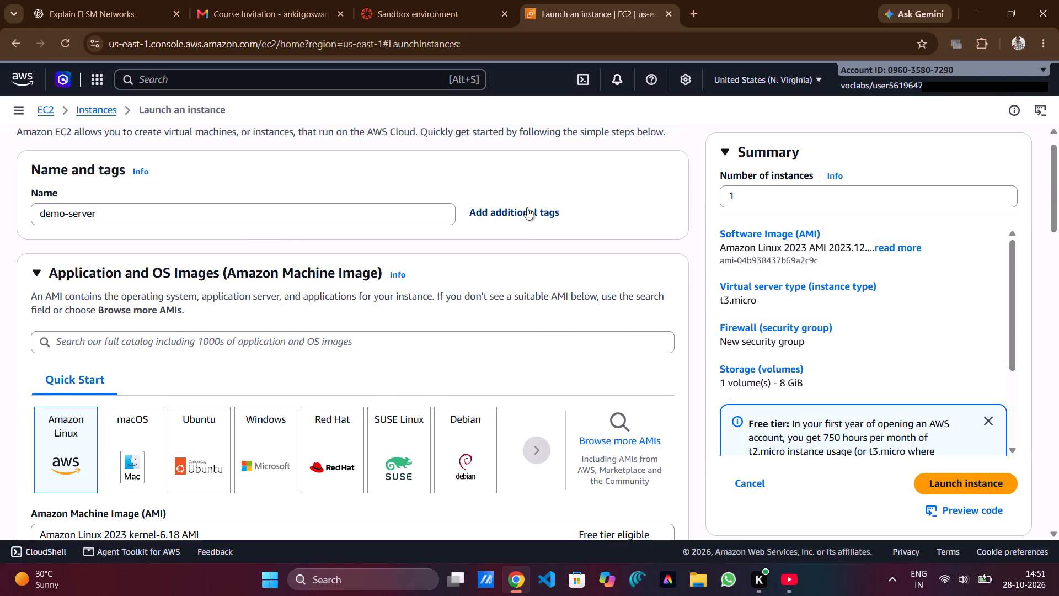
{"action": "scroll", "coordinate": [382, 260], "scroll_direction": "down", "scroll_amount": 1}
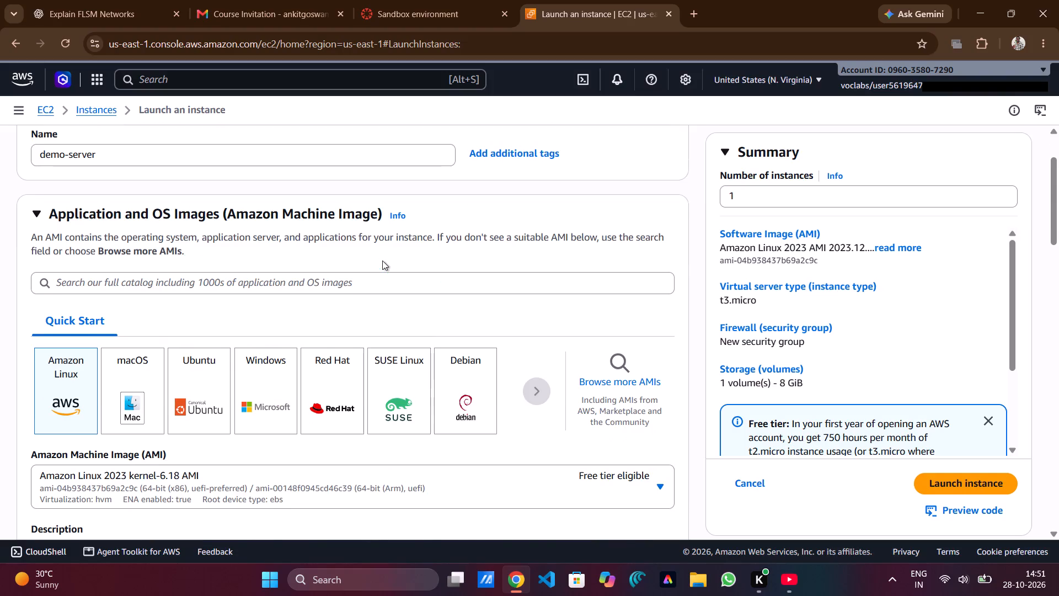
{"action": "scroll", "coordinate": [382, 260], "scroll_direction": "down", "scroll_amount": 2}
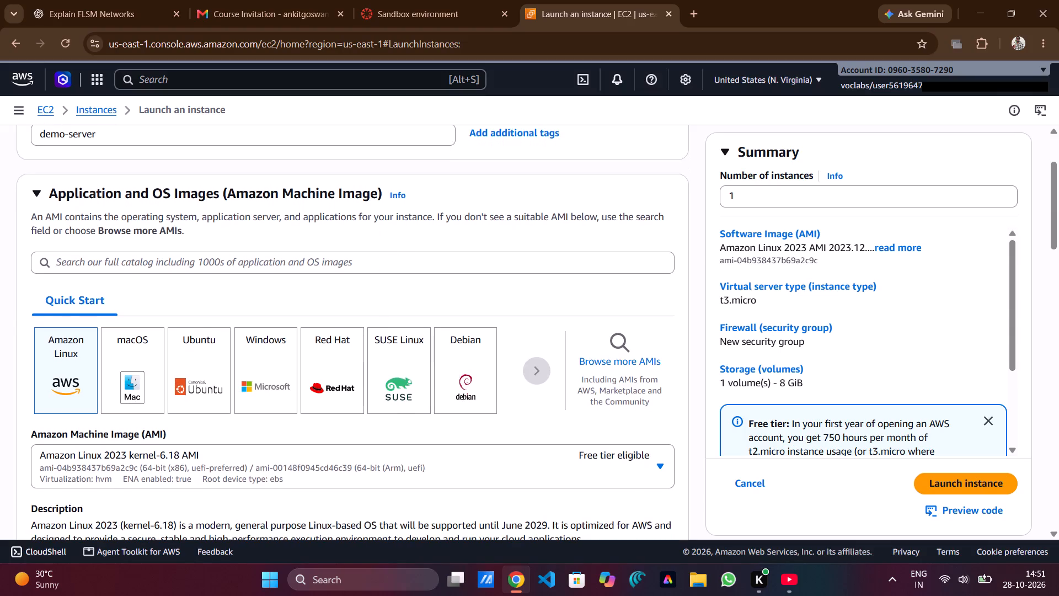
{"action": "scroll", "coordinate": [382, 260], "scroll_direction": "down", "scroll_amount": 2}
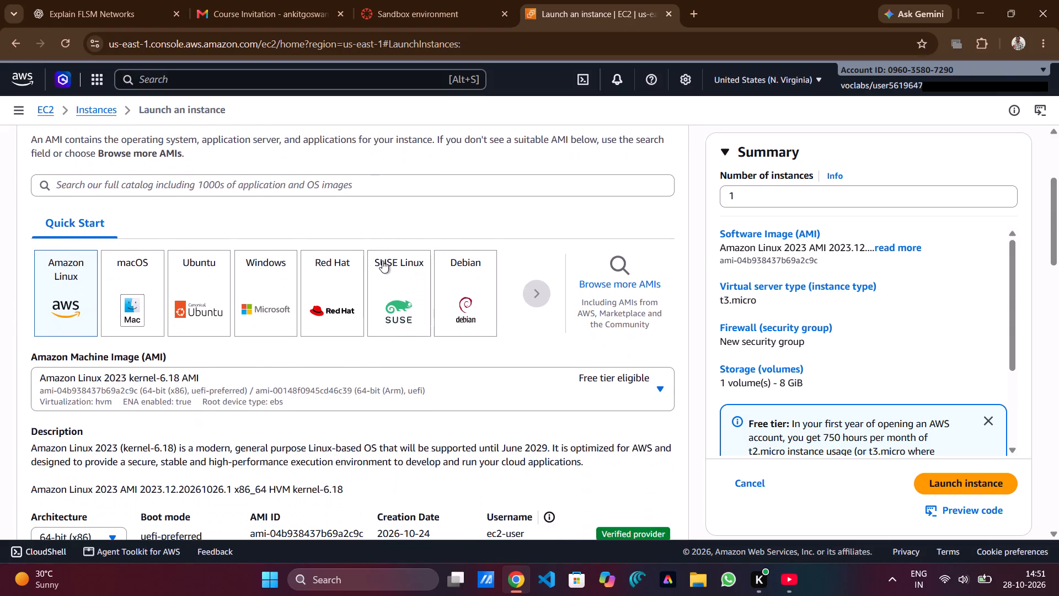
{"action": "scroll", "coordinate": [382, 260], "scroll_direction": "down", "scroll_amount": 1}
{"action": "scroll", "coordinate": [382, 260], "scroll_direction": "up", "scroll_amount": 3}
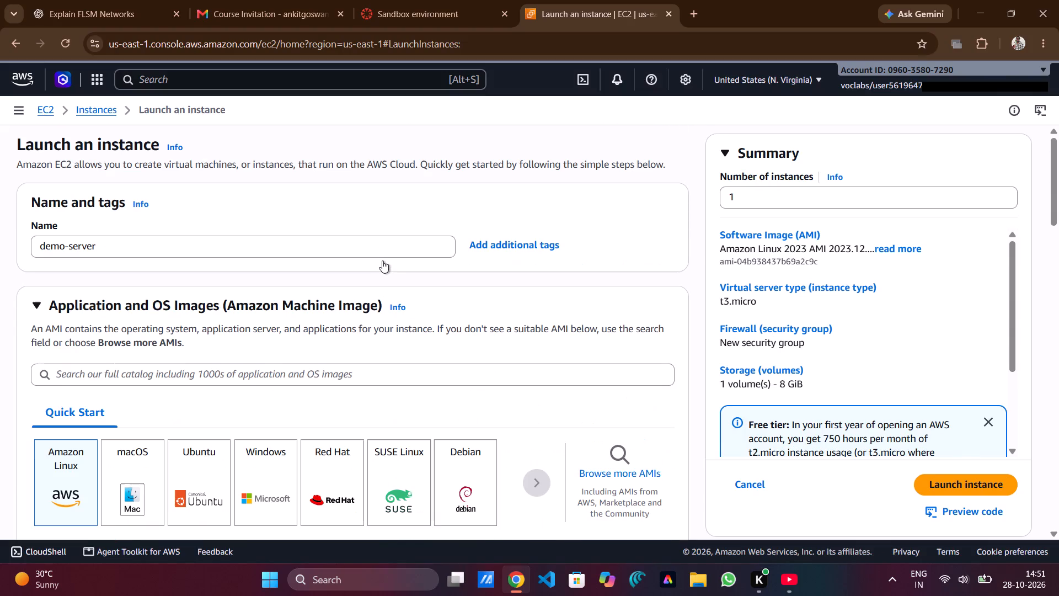
{"action": "scroll", "coordinate": [382, 260], "scroll_direction": "down", "scroll_amount": 1}
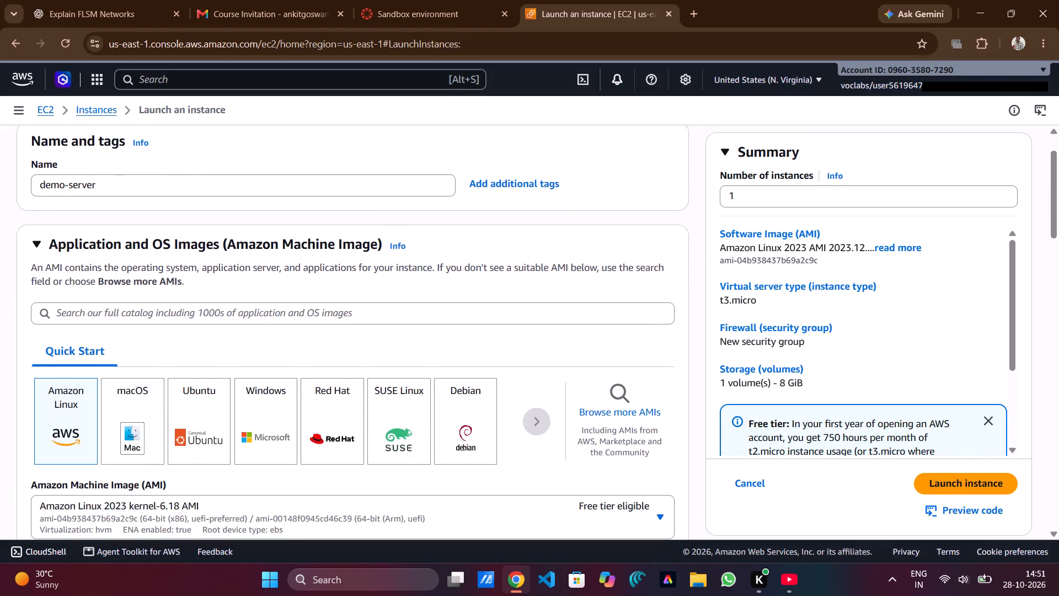
{"action": "scroll", "coordinate": [382, 260], "scroll_direction": "down", "scroll_amount": 1}
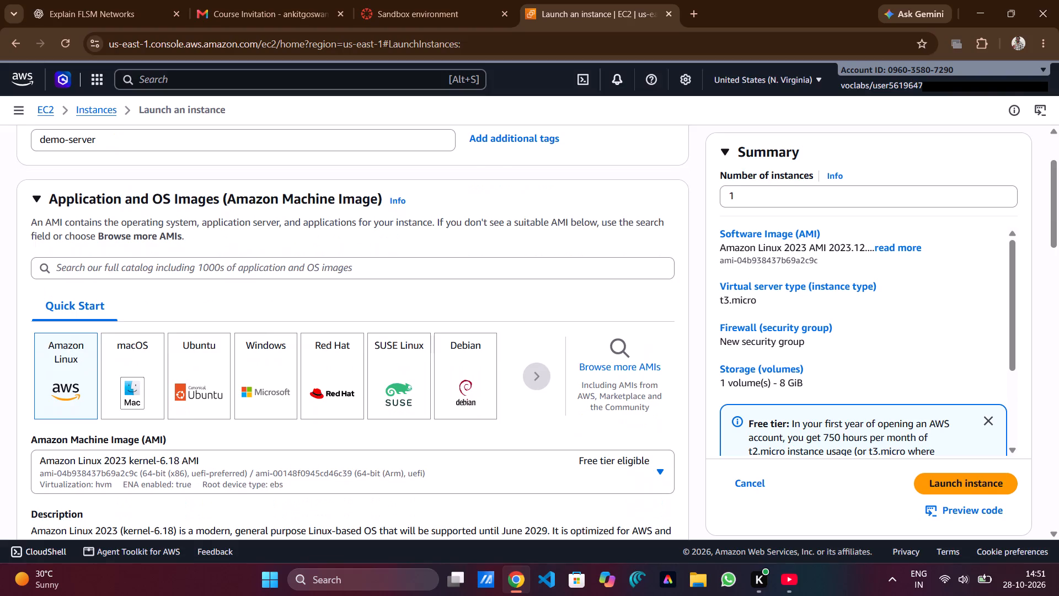
{"action": "scroll", "coordinate": [382, 260], "scroll_direction": "down", "scroll_amount": 1}
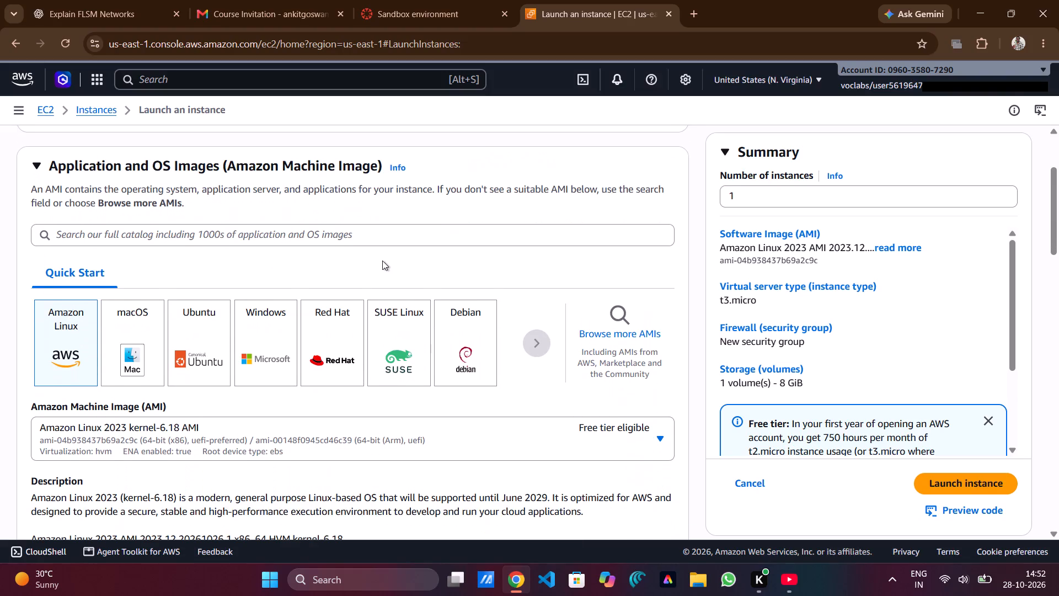
{"action": "scroll", "coordinate": [382, 260], "scroll_direction": "down", "scroll_amount": 1}
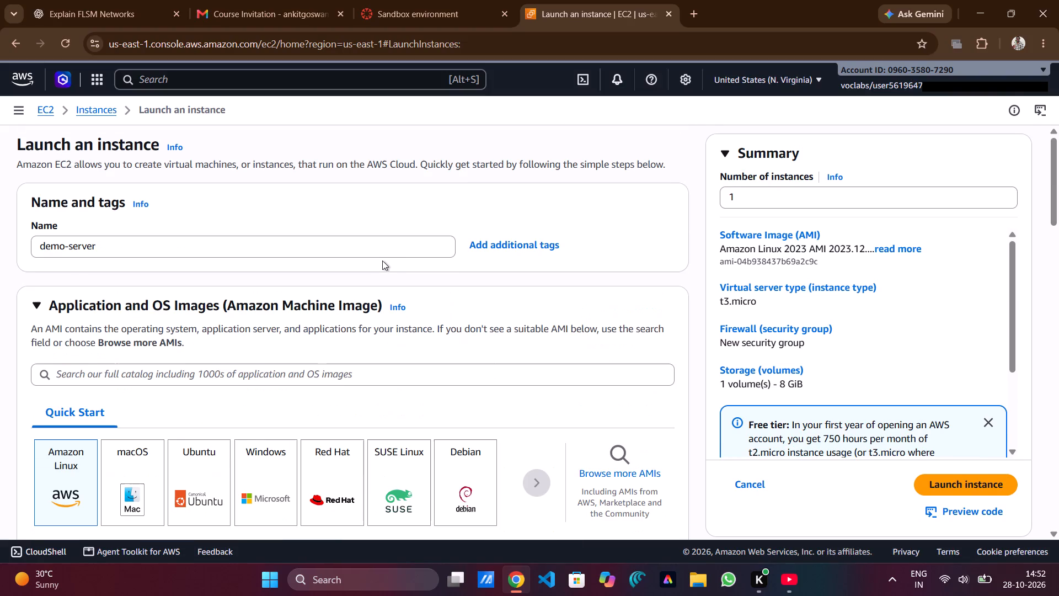
Choose Amazon Linux as the Quick Start operating system for the instance.
{"action": "scroll", "coordinate": [382, 260], "scroll_direction": "down", "scroll_amount": 2}
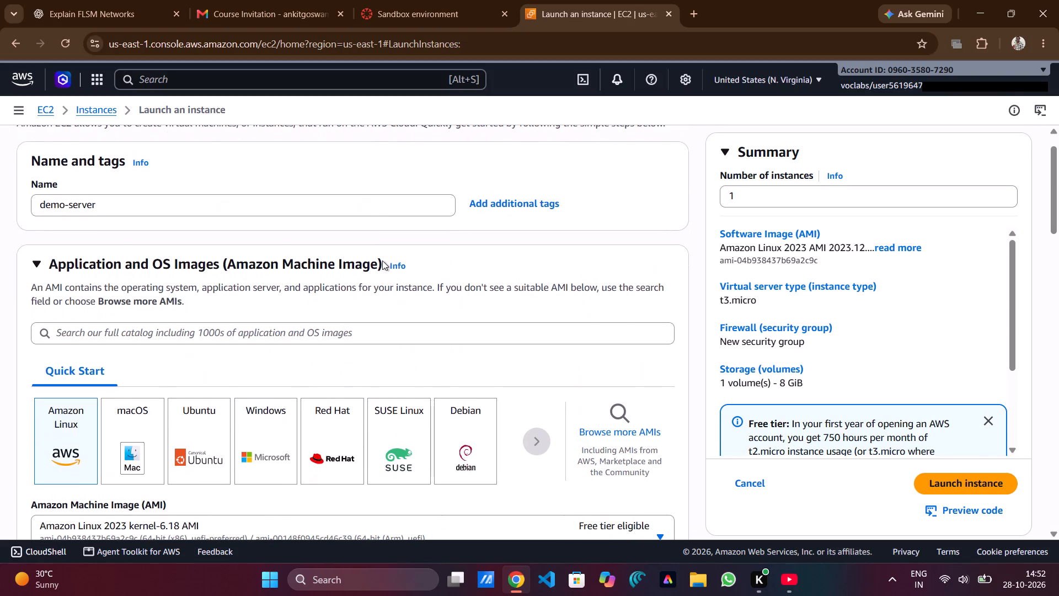
{"action": "scroll", "coordinate": [382, 260], "scroll_direction": "down", "scroll_amount": 1}
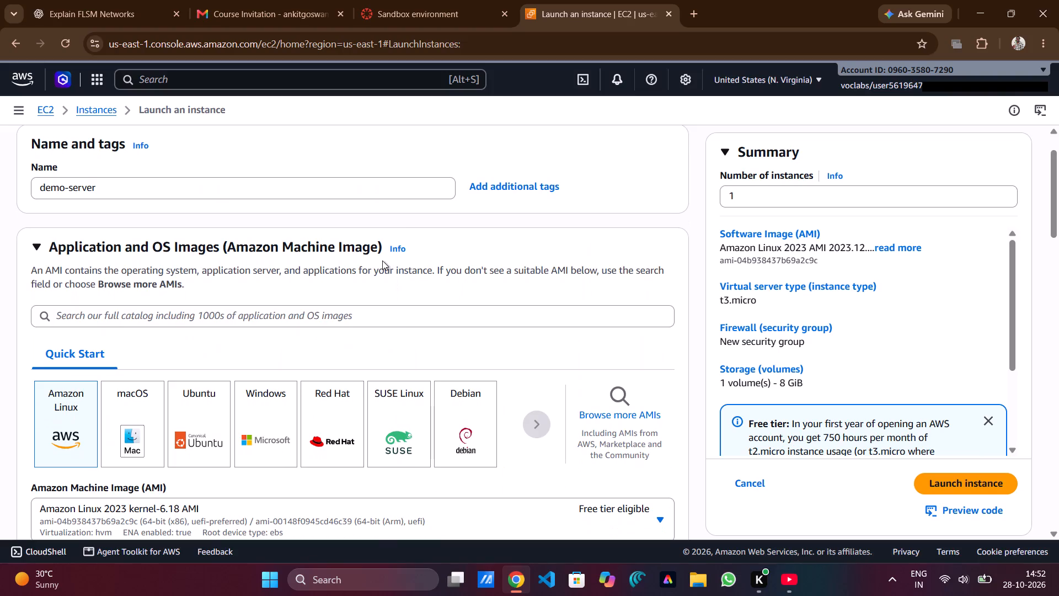
{"action": "scroll", "coordinate": [291, 207], "scroll_direction": "down", "scroll_amount": 1}
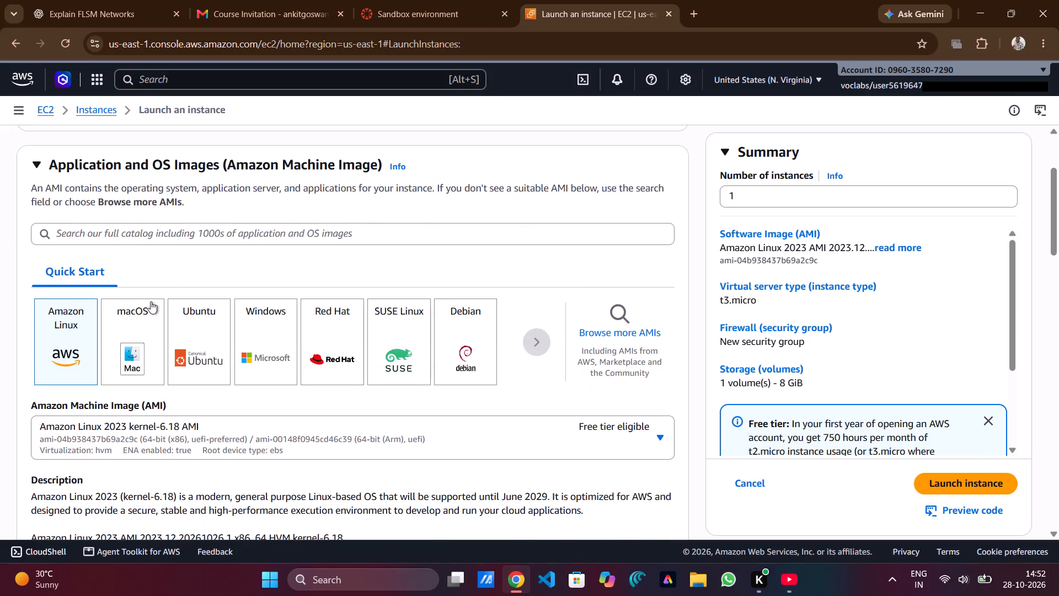
{"action": "left_click", "coordinate": [82, 326]}
Set the key pair login to Proceed without a key pair.
{"action": "scroll", "coordinate": [140, 370], "scroll_direction": "down", "scroll_amount": 1}
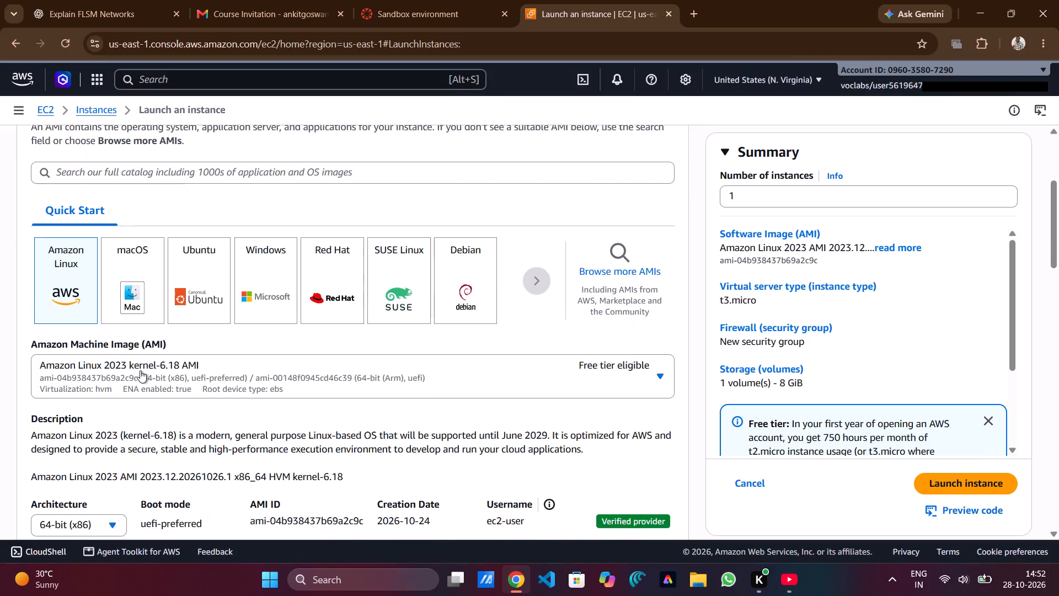
{"action": "scroll", "coordinate": [140, 370], "scroll_direction": "down", "scroll_amount": 1}
{"action": "scroll", "coordinate": [179, 415], "scroll_direction": "down", "scroll_amount": 4}
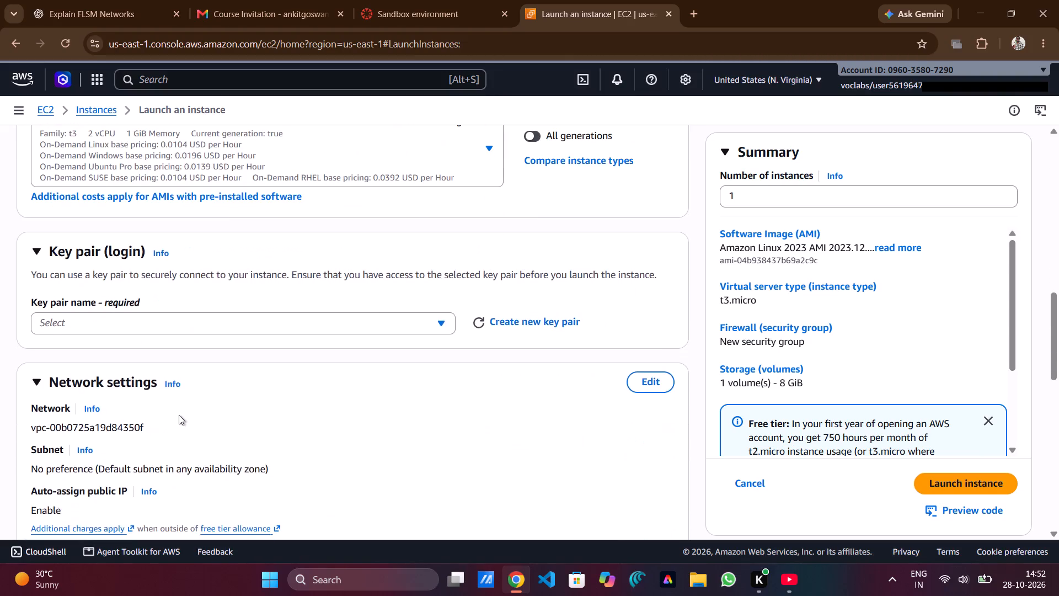
{"action": "scroll", "coordinate": [179, 415], "scroll_direction": "down", "scroll_amount": 1}
{"action": "left_click", "coordinate": [156, 312]}
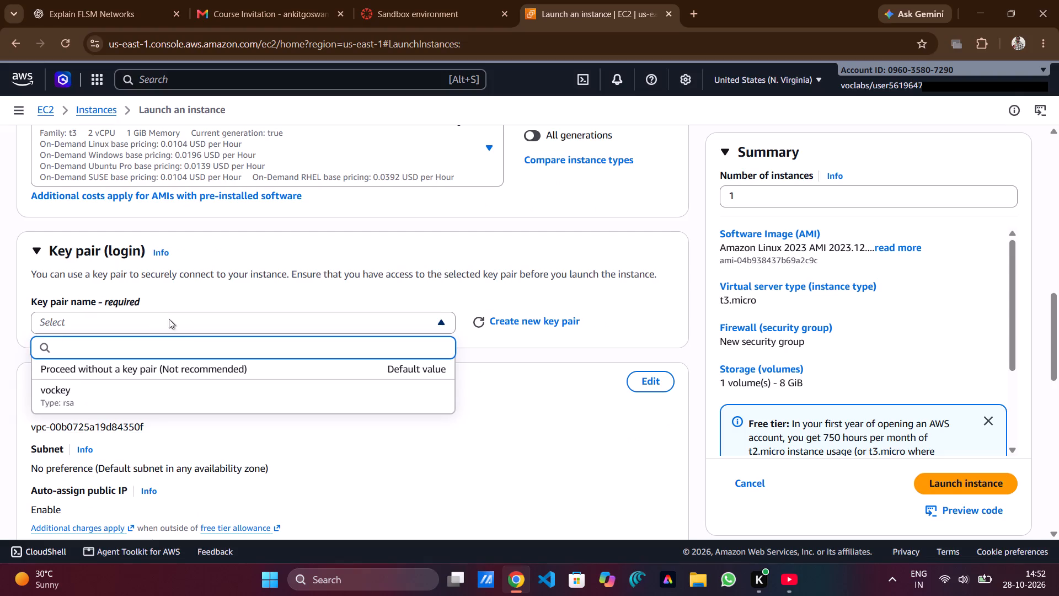
{"action": "left_click", "coordinate": [175, 367]}
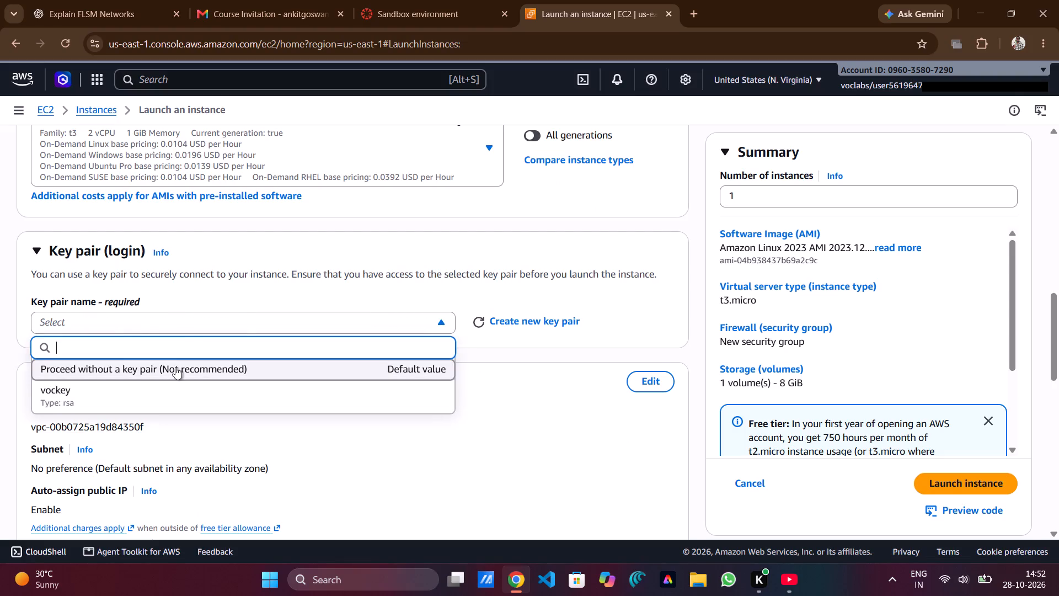
Launch the demo-server instance, keeping the network, security group and storage settings as they are.
{"action": "scroll", "coordinate": [211, 395], "scroll_direction": "down", "scroll_amount": 2}
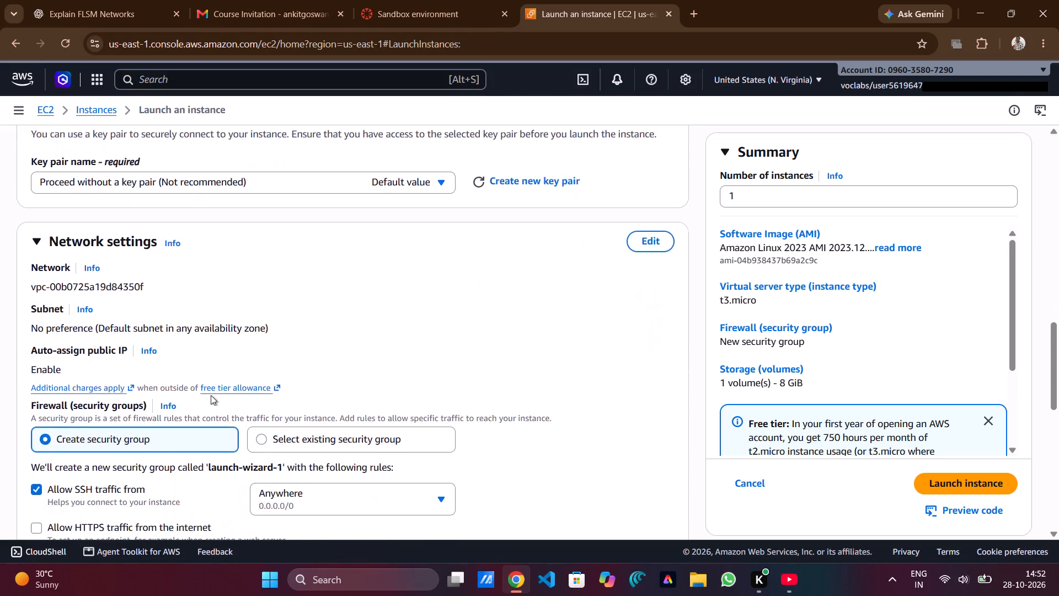
{"action": "scroll", "coordinate": [211, 395], "scroll_direction": "down", "scroll_amount": 6}
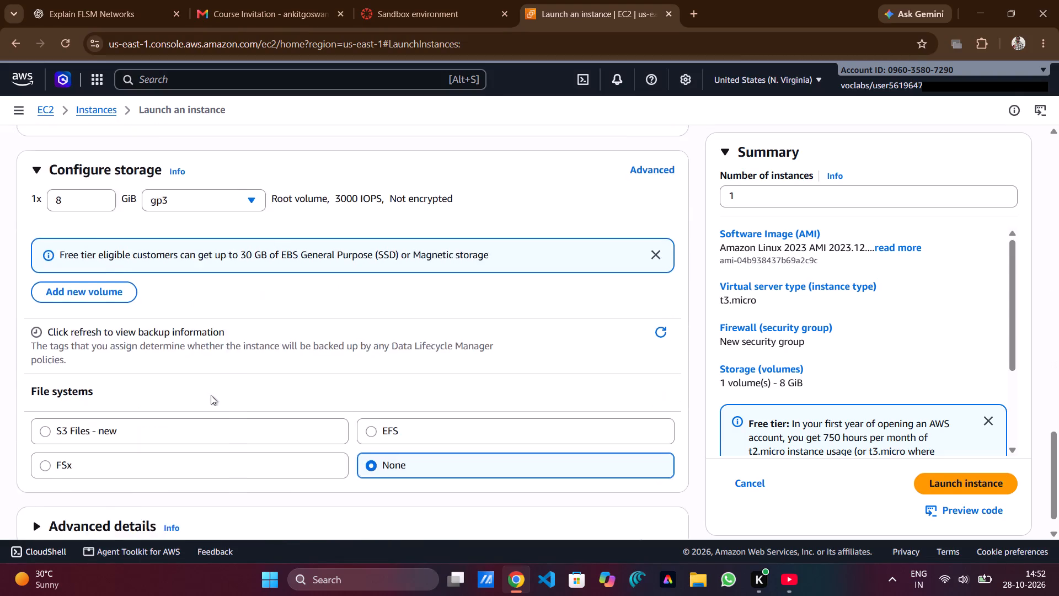
{"action": "scroll", "coordinate": [211, 395], "scroll_direction": "down", "scroll_amount": 6}
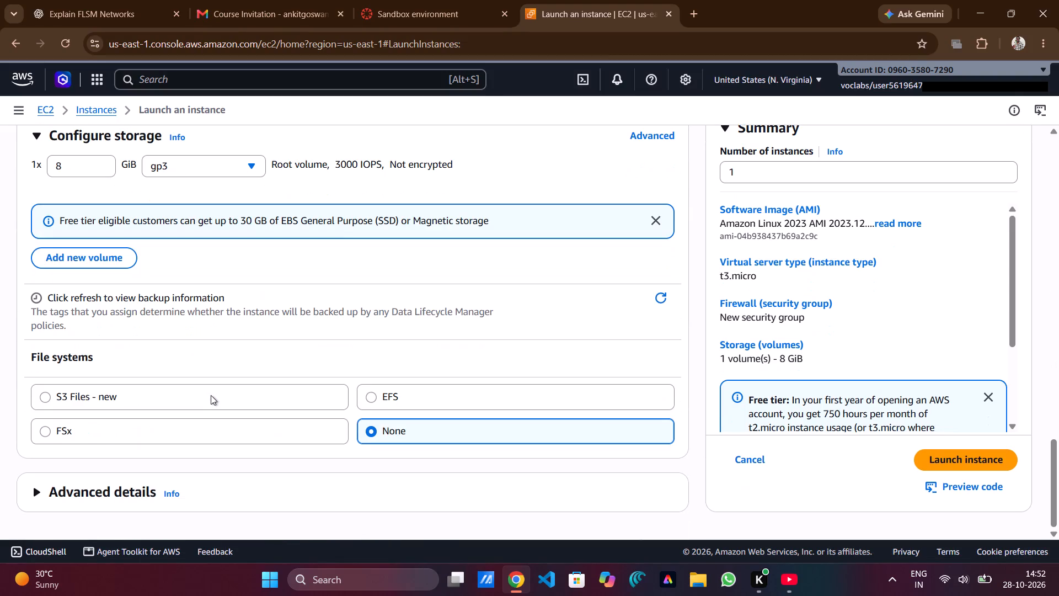
{"action": "left_click", "coordinate": [975, 459]}
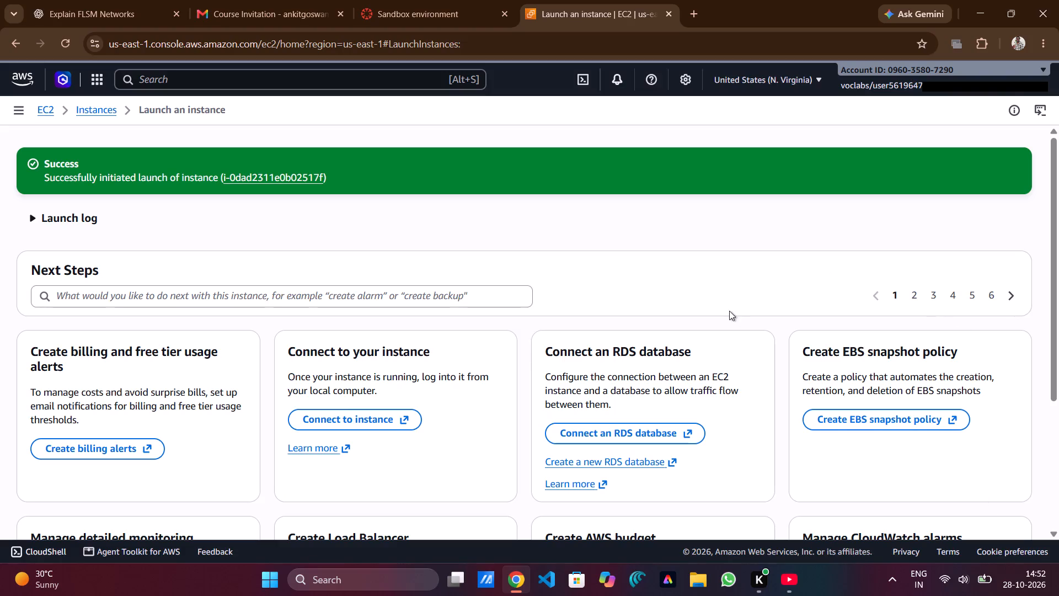
Look through the suggested next steps for the launched instance and open the list of all instances.
{"action": "scroll", "coordinate": [729, 311], "scroll_direction": "down", "scroll_amount": 1}
{"action": "scroll", "coordinate": [729, 311], "scroll_direction": "up", "scroll_amount": 5}
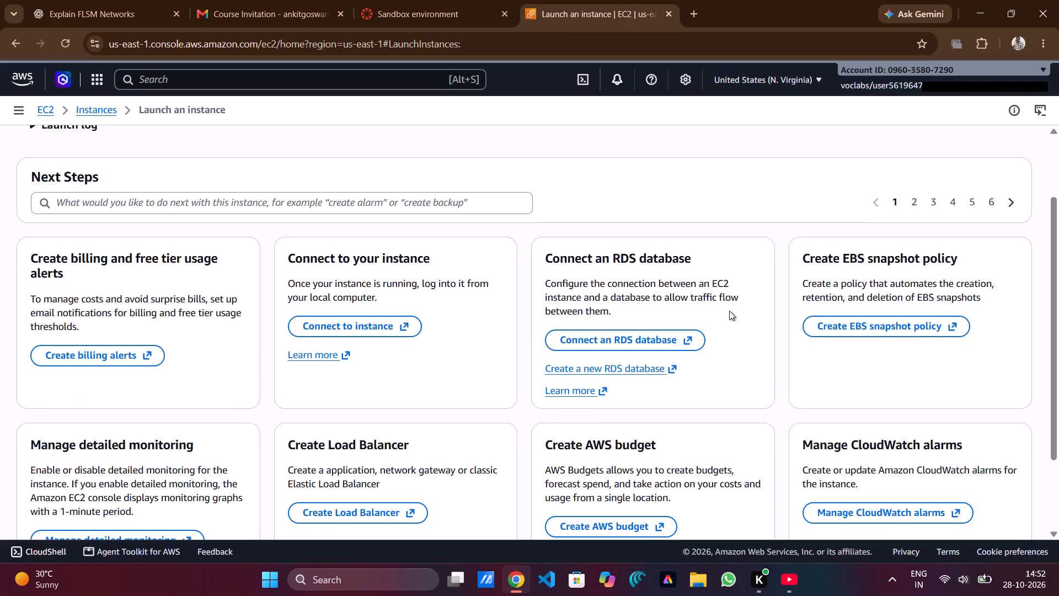
{"action": "scroll", "coordinate": [729, 311], "scroll_direction": "down", "scroll_amount": 1}
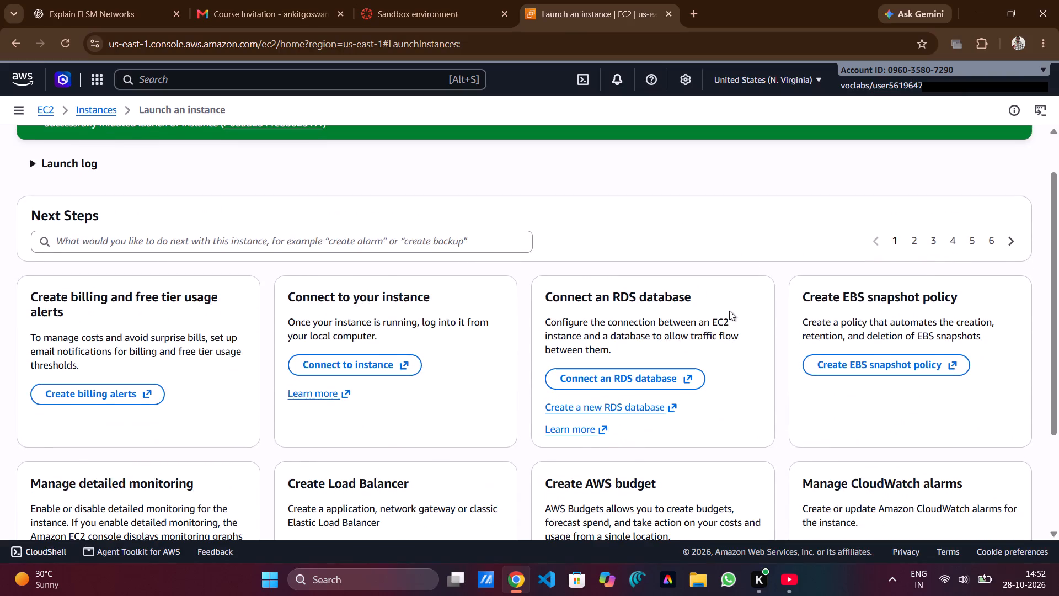
{"action": "scroll", "coordinate": [729, 311], "scroll_direction": "up", "scroll_amount": 2}
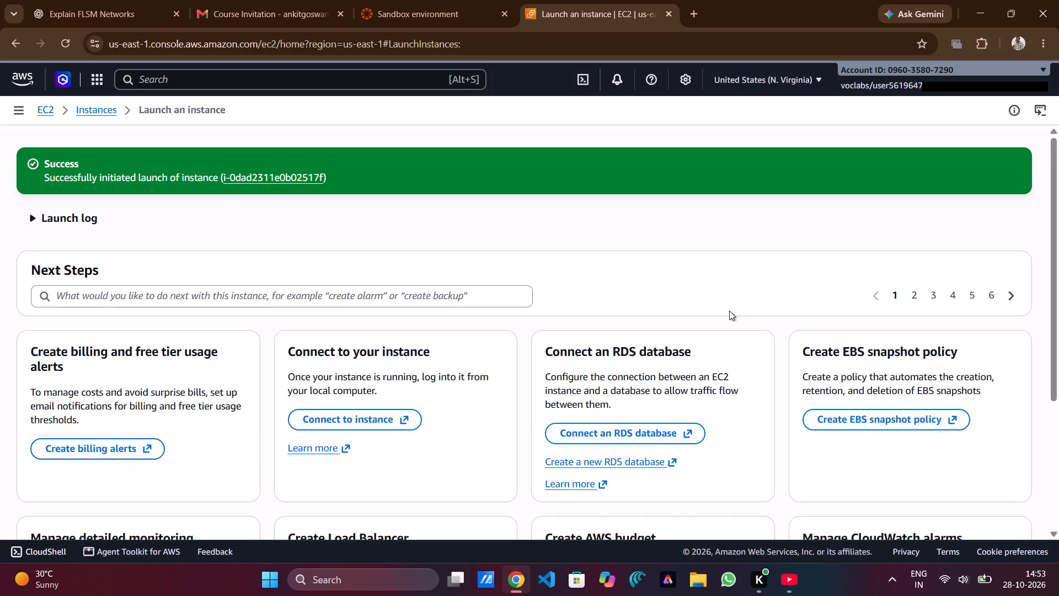
{"action": "scroll", "coordinate": [729, 311], "scroll_direction": "down", "scroll_amount": 3}
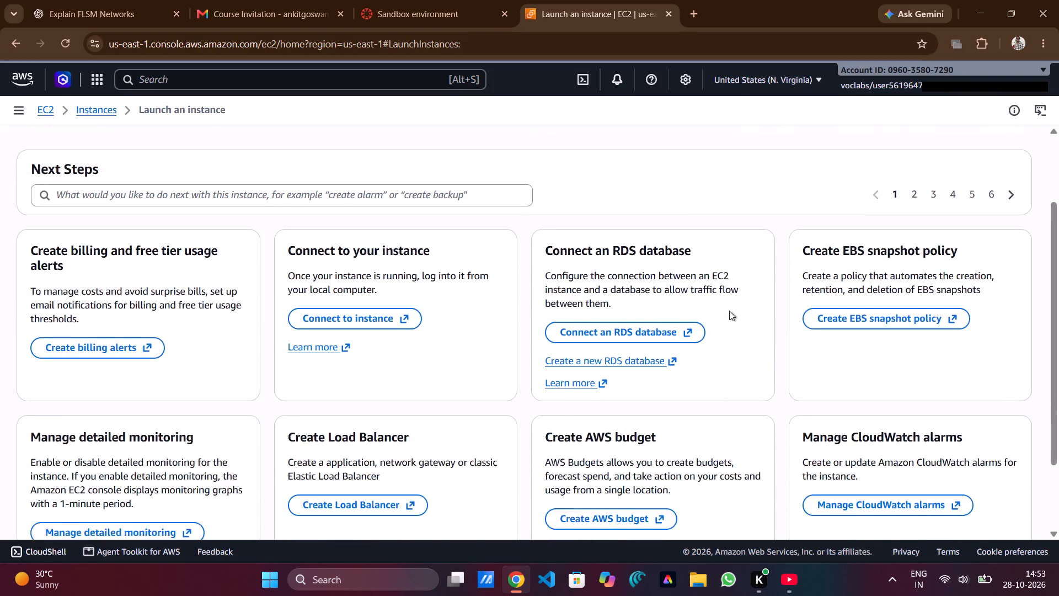
{"action": "scroll", "coordinate": [729, 311], "scroll_direction": "down", "scroll_amount": 3}
{"action": "scroll", "coordinate": [729, 311], "scroll_direction": "up", "scroll_amount": 5}
{"action": "scroll", "coordinate": [729, 311], "scroll_direction": "down", "scroll_amount": 5}
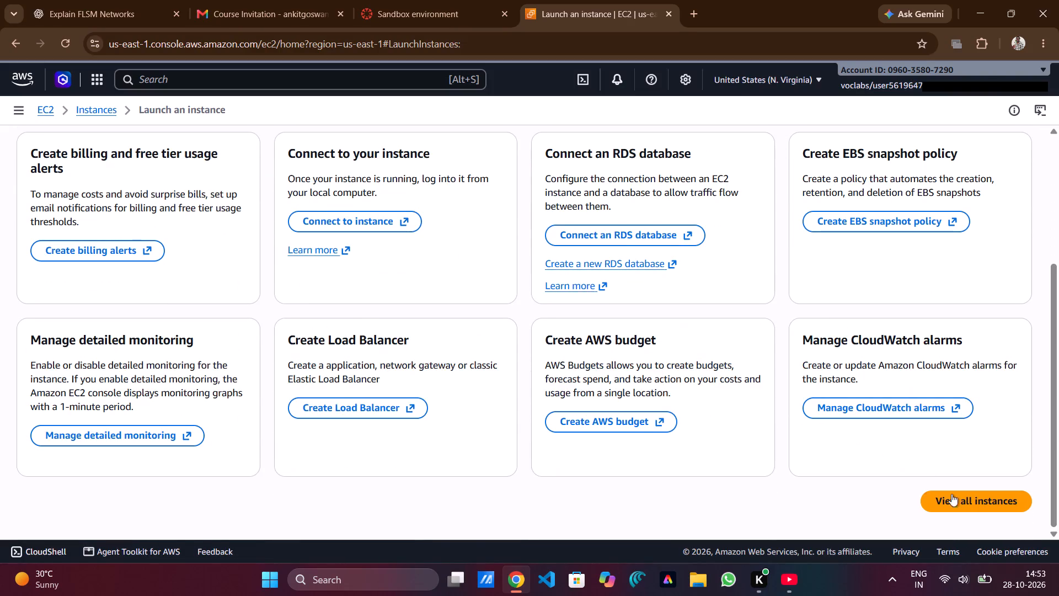
{"action": "left_click", "coordinate": [959, 505]}
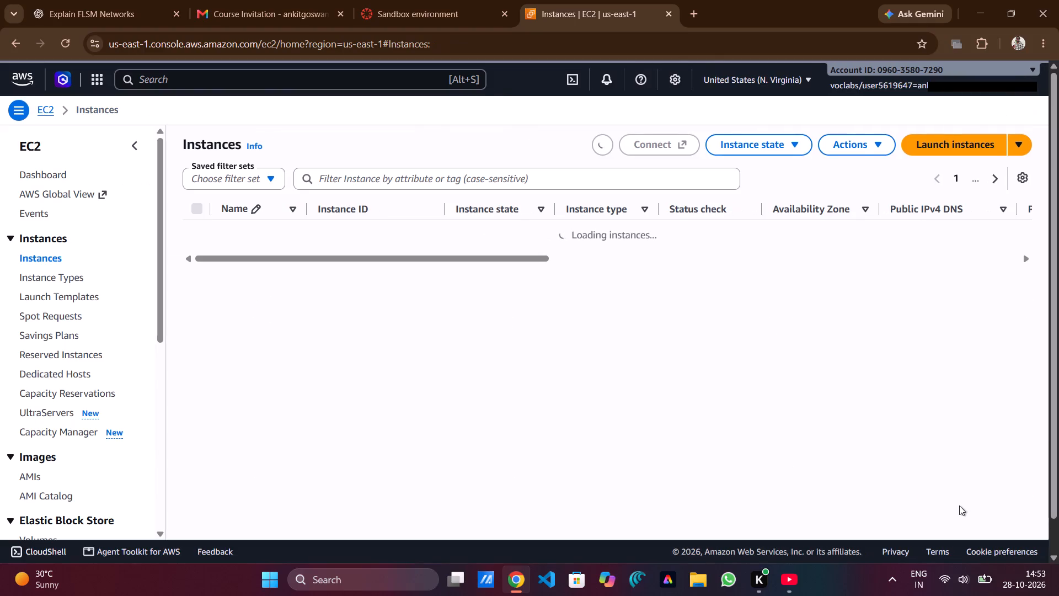
Examine the Instances page's alarm and health overview and the EC2 navigation categories, from Images through Auto Scaling and Settings.
{"action": "scroll", "coordinate": [959, 505], "scroll_direction": "up", "scroll_amount": 1}
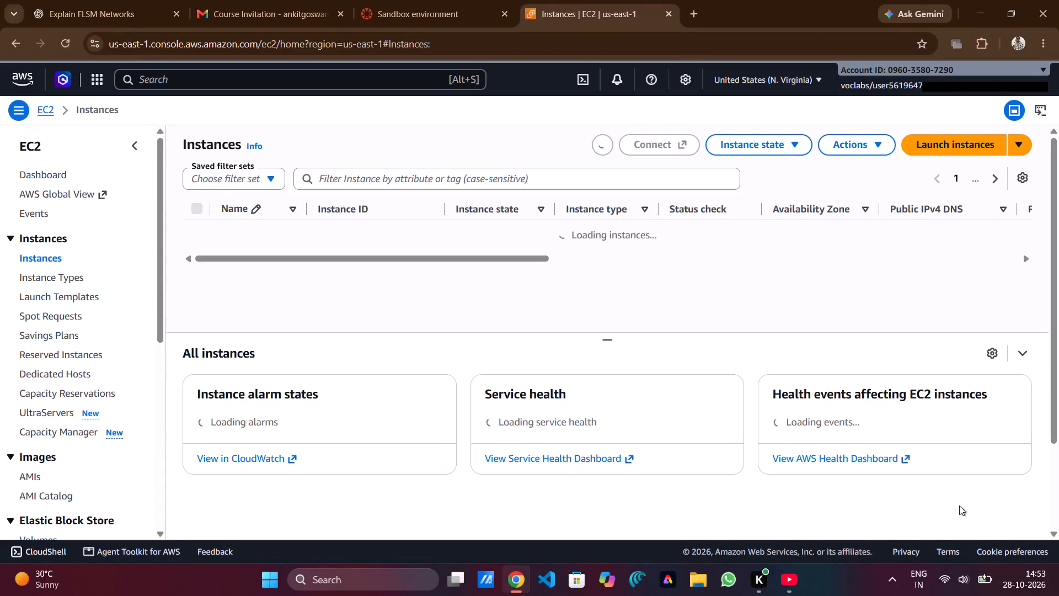
{"action": "scroll", "coordinate": [959, 505], "scroll_direction": "up", "scroll_amount": 1}
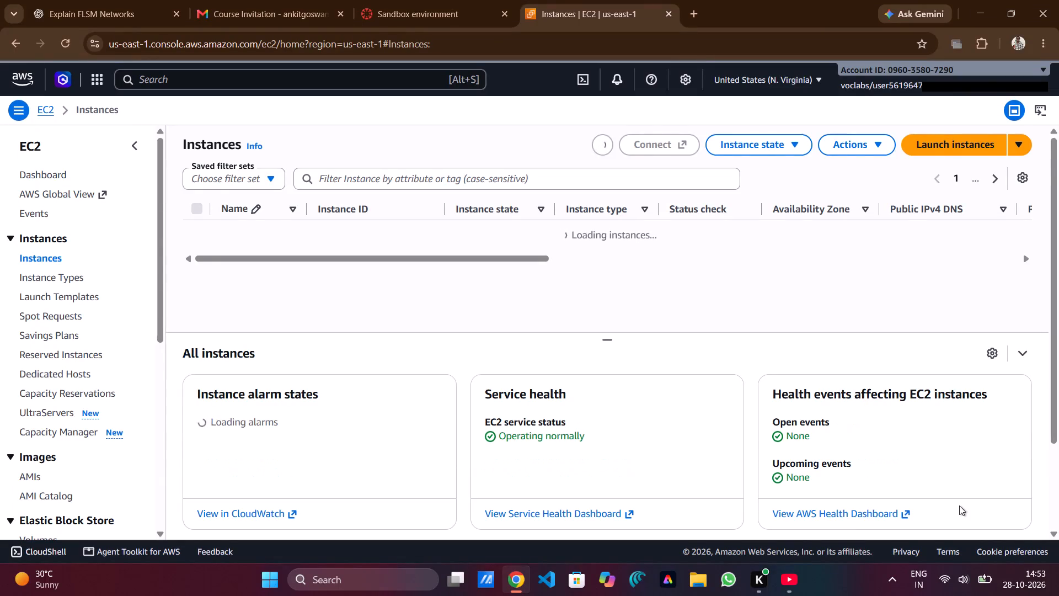
{"action": "scroll", "coordinate": [959, 505], "scroll_direction": "down", "scroll_amount": 1}
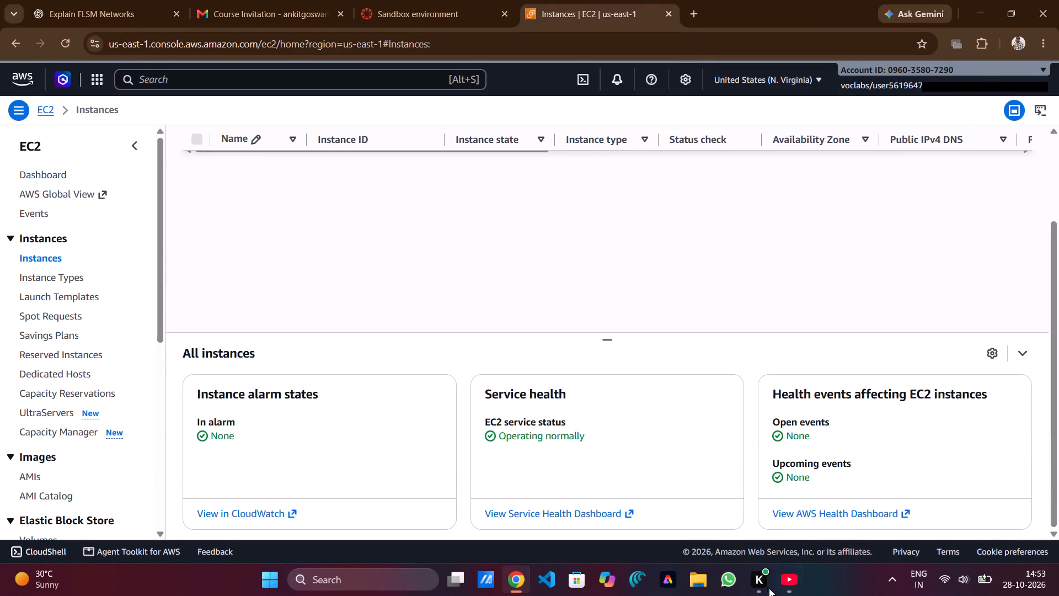
{"action": "scroll", "coordinate": [713, 346], "scroll_direction": "down", "scroll_amount": 1}
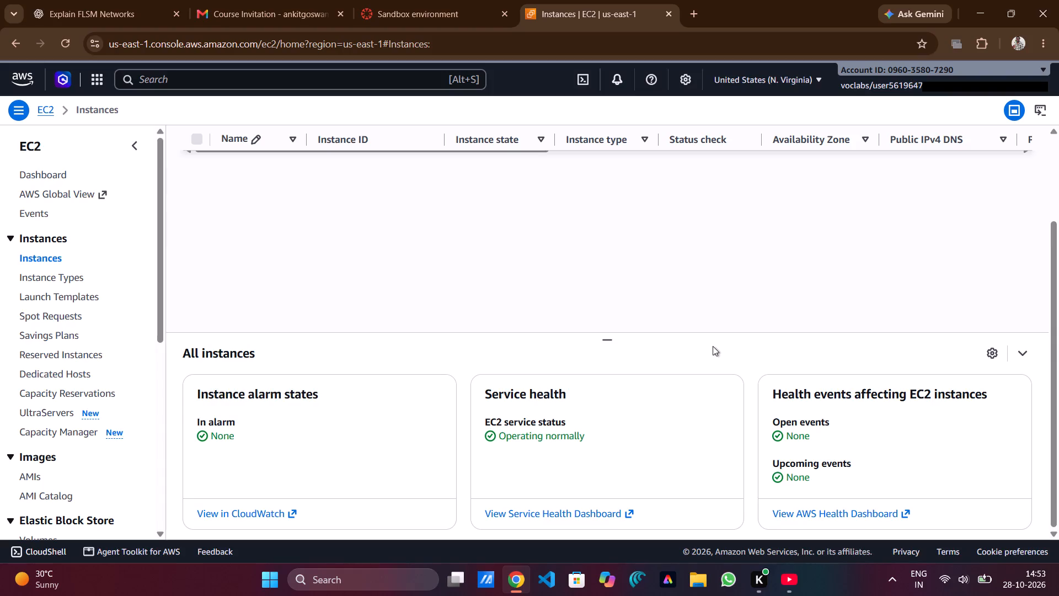
{"action": "scroll", "coordinate": [713, 346], "scroll_direction": "down", "scroll_amount": 1}
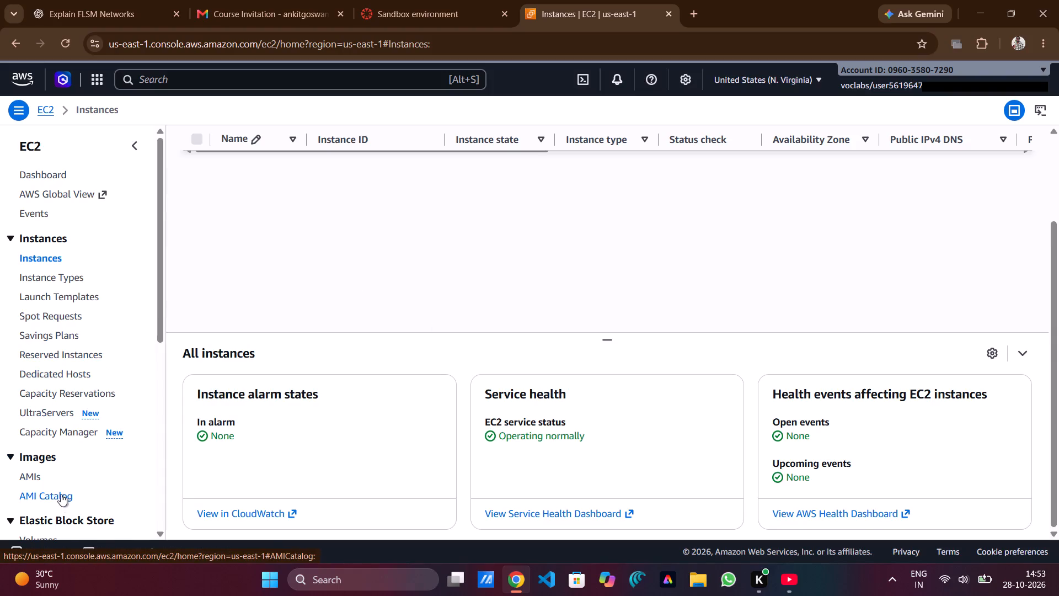
{"action": "scroll", "coordinate": [61, 494], "scroll_direction": "down", "scroll_amount": 3}
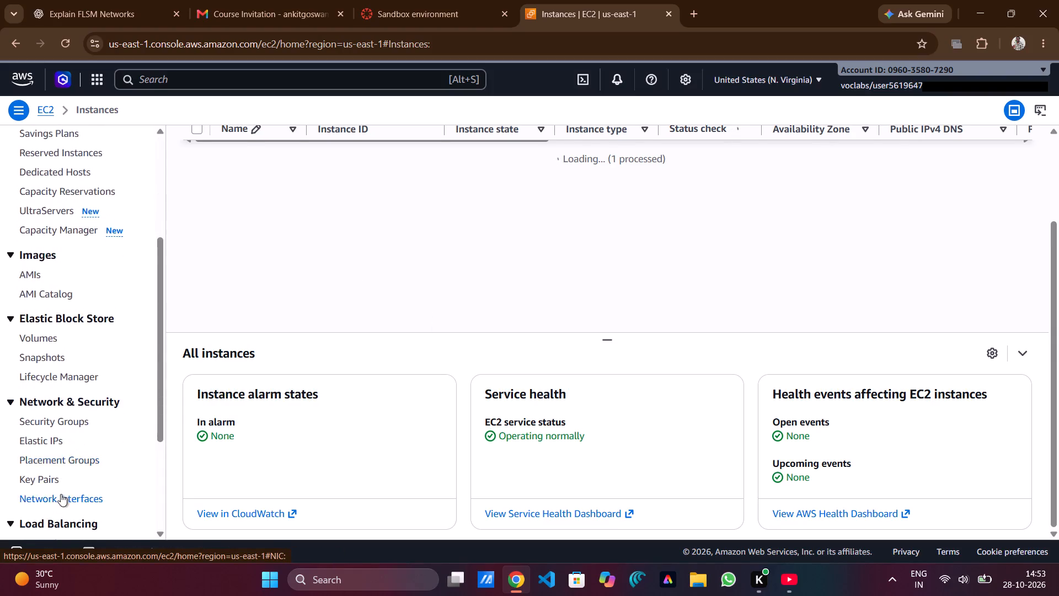
{"action": "scroll", "coordinate": [61, 494], "scroll_direction": "down", "scroll_amount": 2}
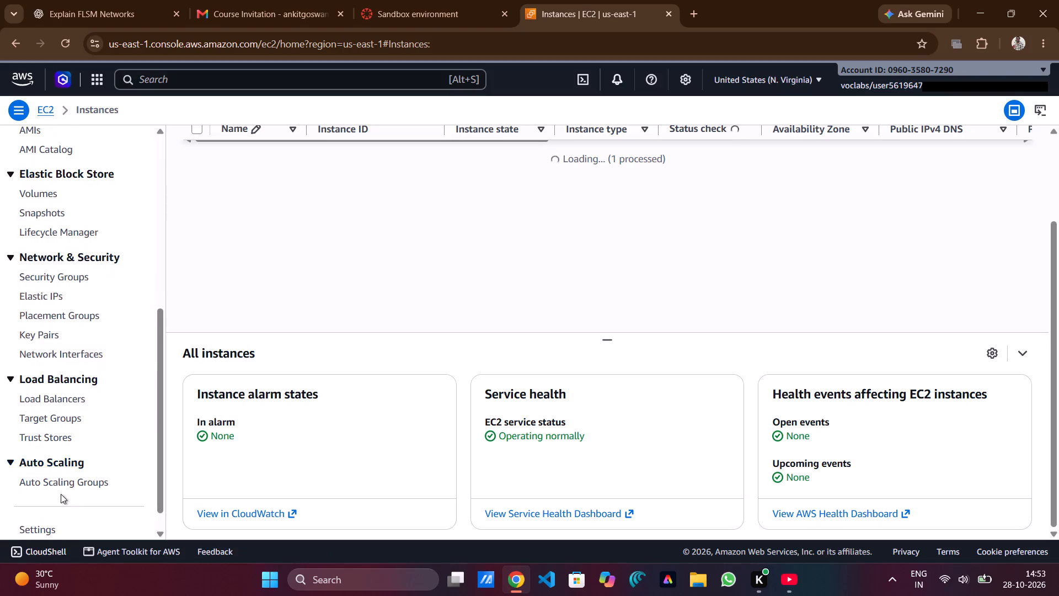
{"action": "scroll", "coordinate": [61, 494], "scroll_direction": "down", "scroll_amount": 4}
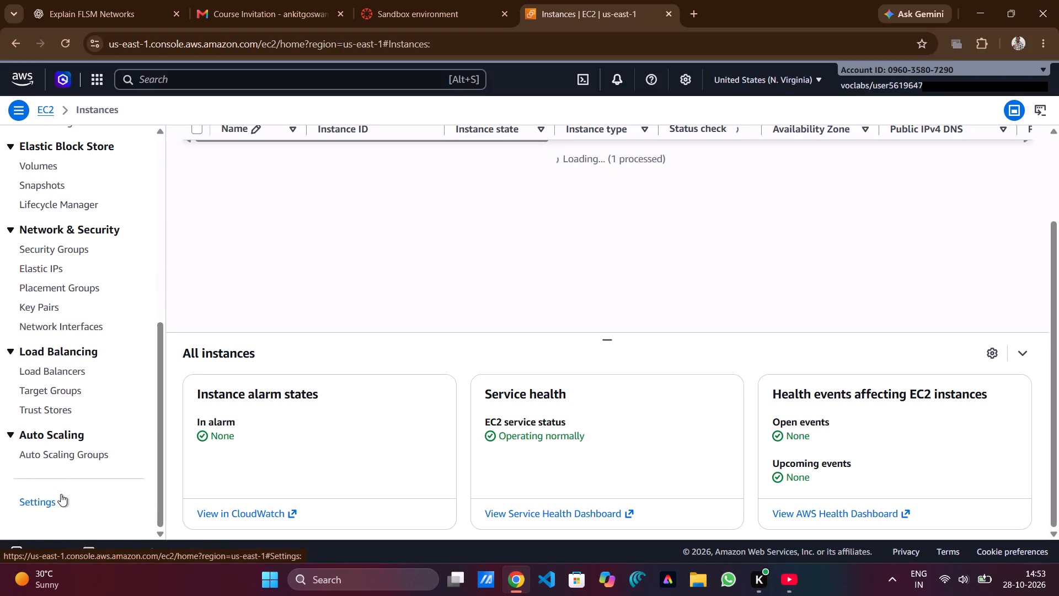
{"action": "scroll", "coordinate": [61, 494], "scroll_direction": "down", "scroll_amount": 2}
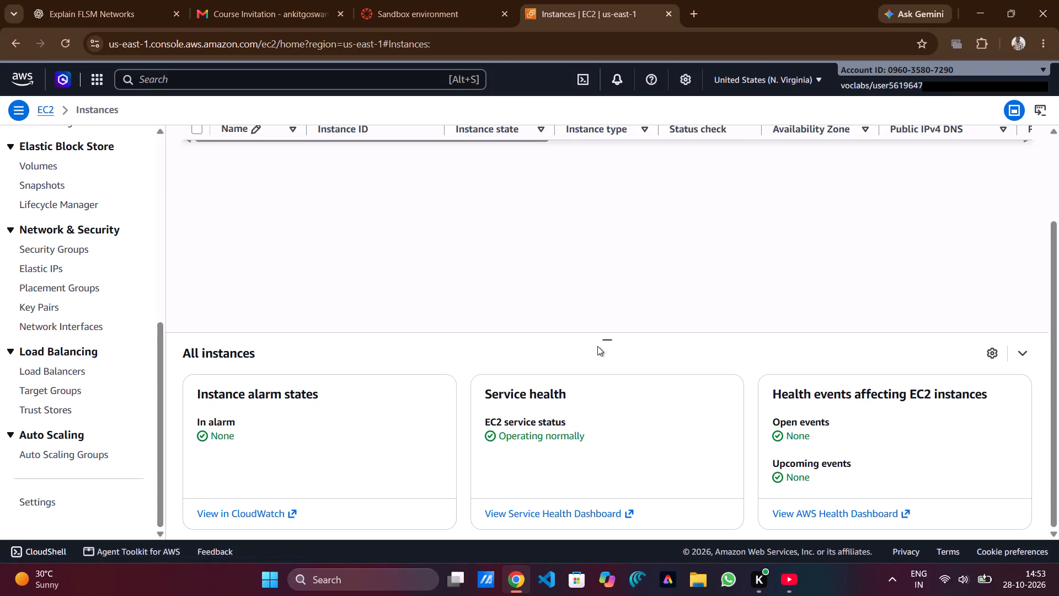
Examine the demo-server entry in the instances list, including its instance state, type, status check and Availability Zone.
{"action": "scroll", "coordinate": [597, 346], "scroll_direction": "up", "scroll_amount": 4}
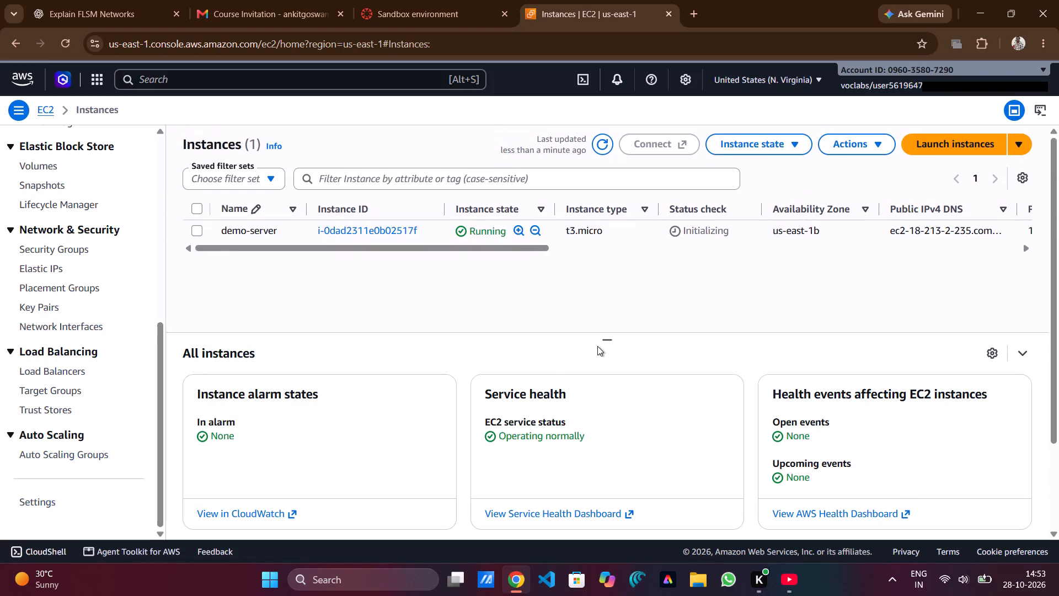
{"action": "scroll", "coordinate": [597, 346], "scroll_direction": "up", "scroll_amount": 2}
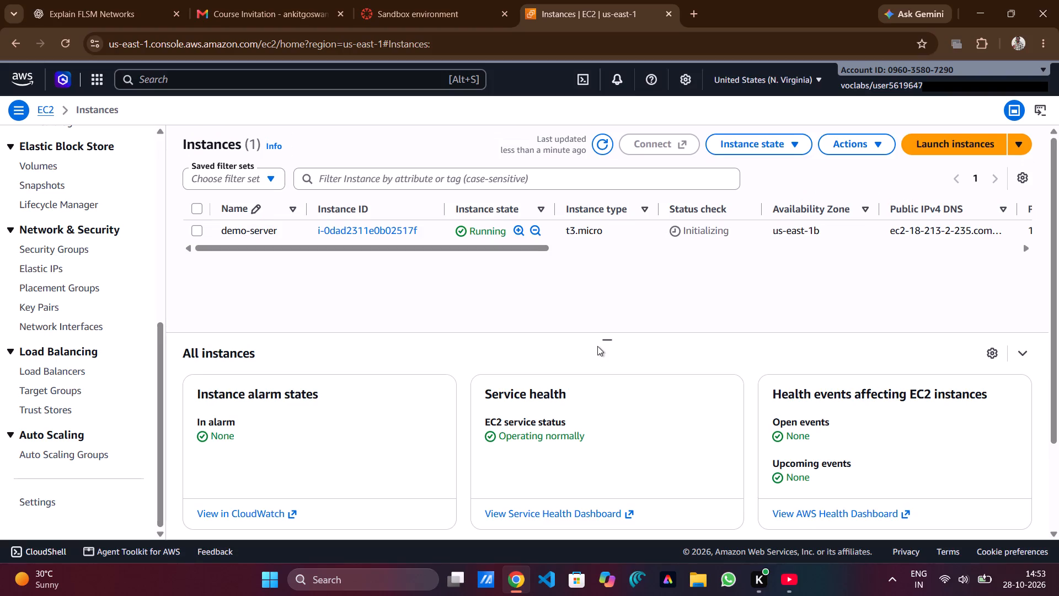
{"action": "scroll", "coordinate": [597, 346], "scroll_direction": "up", "scroll_amount": 2}
{"action": "scroll", "coordinate": [630, 358], "scroll_direction": "down", "scroll_amount": 1}
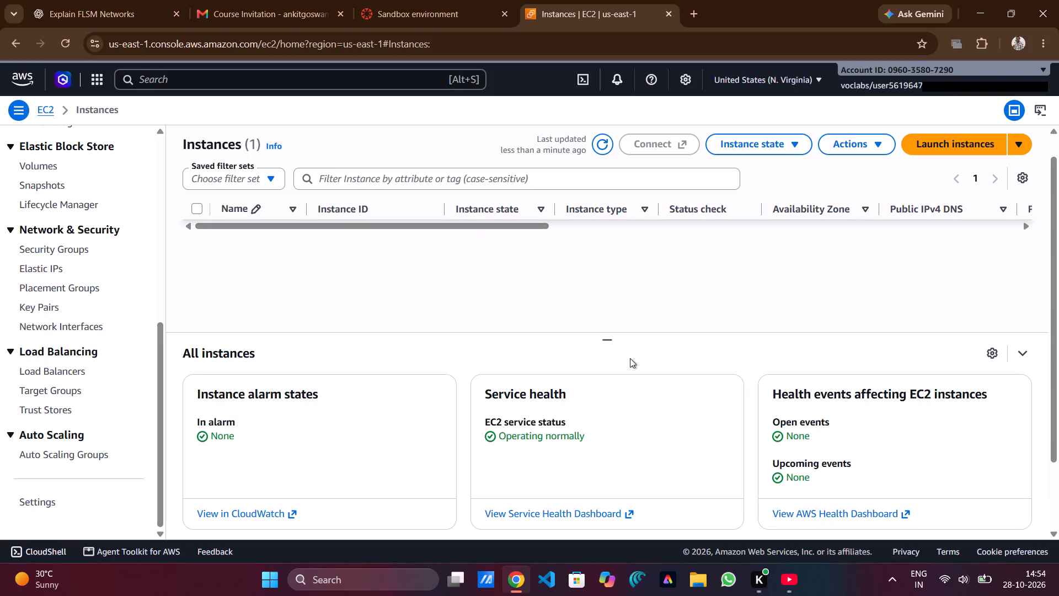
{"action": "scroll", "coordinate": [630, 358], "scroll_direction": "up", "scroll_amount": 1}
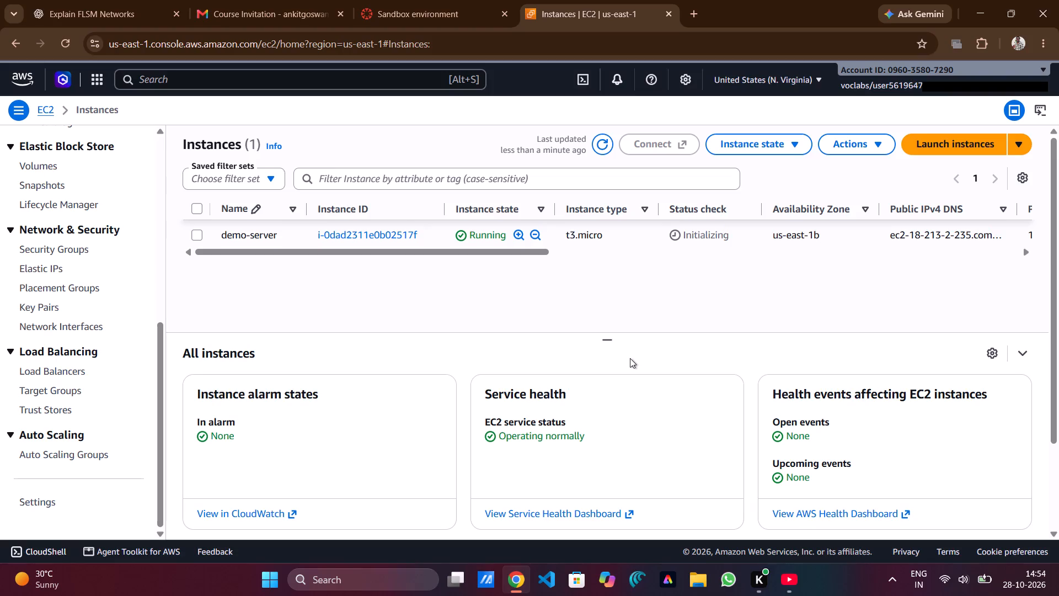
{"action": "scroll", "coordinate": [630, 358], "scroll_direction": "up", "scroll_amount": 1}
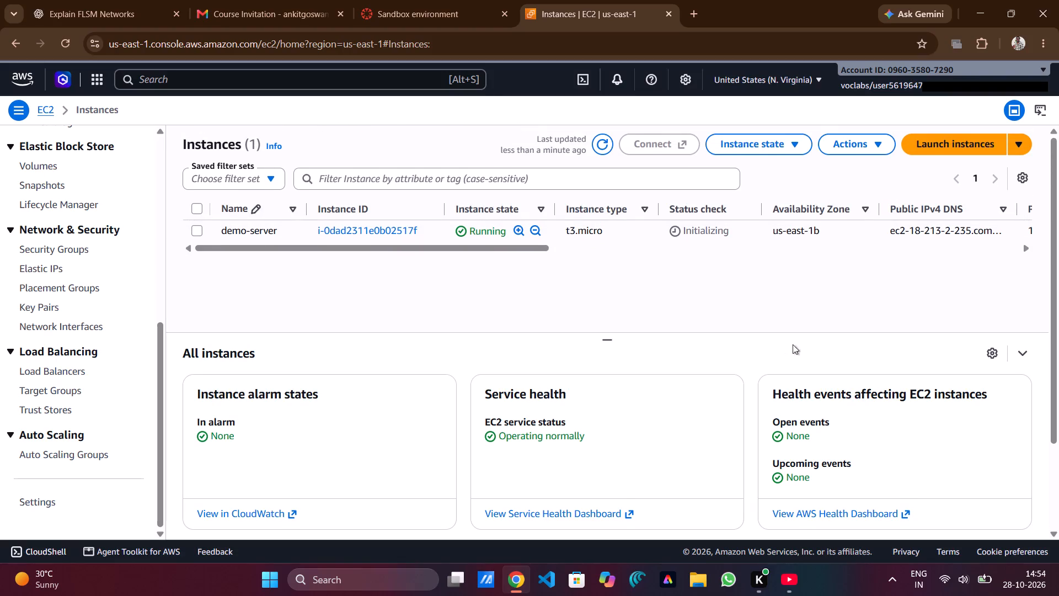
Collapse the All instances overview below the instances list.
{"action": "left_click", "coordinate": [1019, 353]}
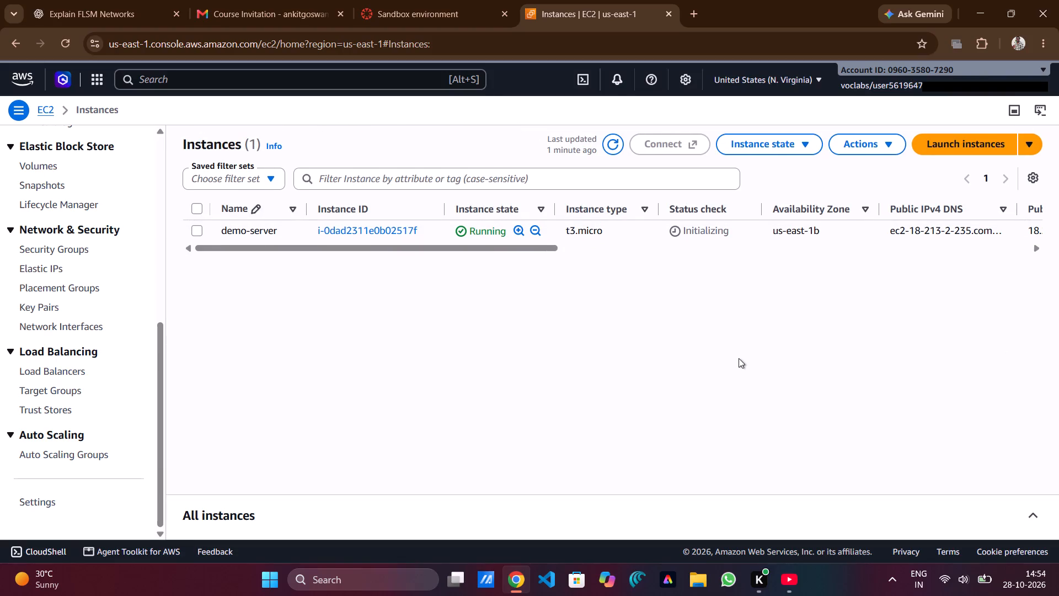
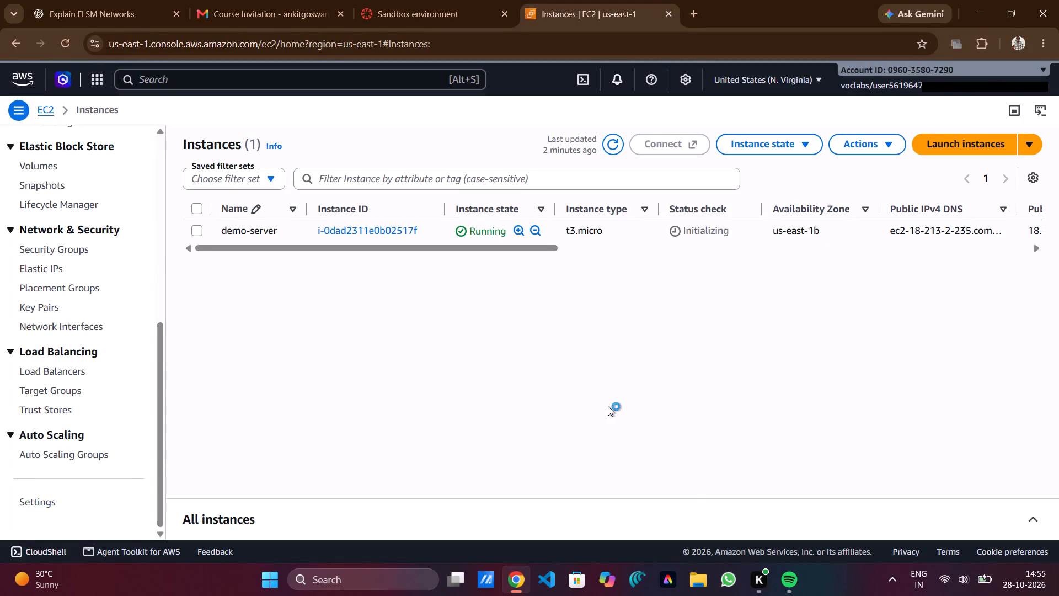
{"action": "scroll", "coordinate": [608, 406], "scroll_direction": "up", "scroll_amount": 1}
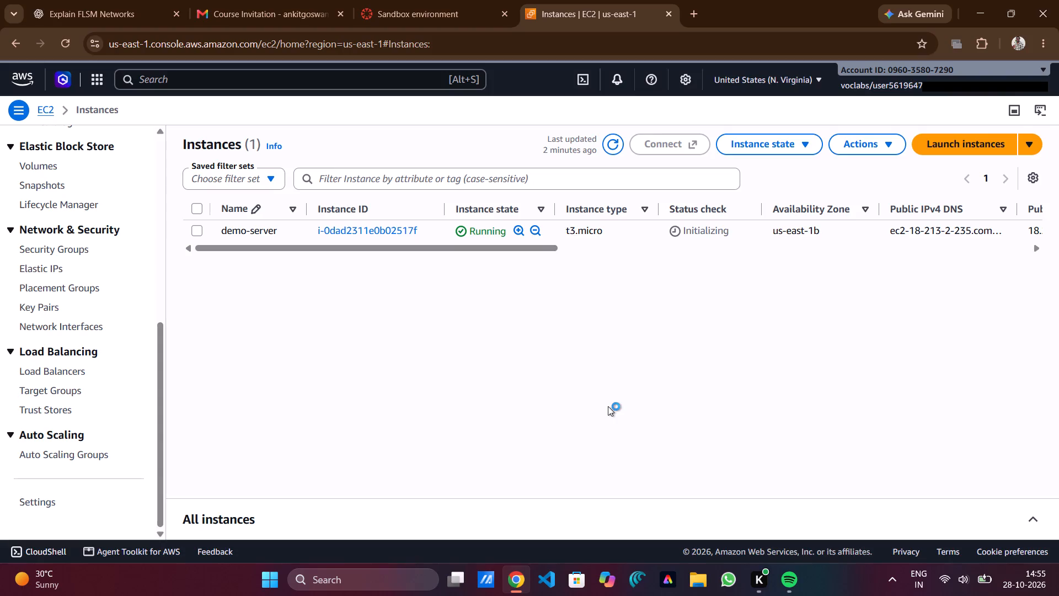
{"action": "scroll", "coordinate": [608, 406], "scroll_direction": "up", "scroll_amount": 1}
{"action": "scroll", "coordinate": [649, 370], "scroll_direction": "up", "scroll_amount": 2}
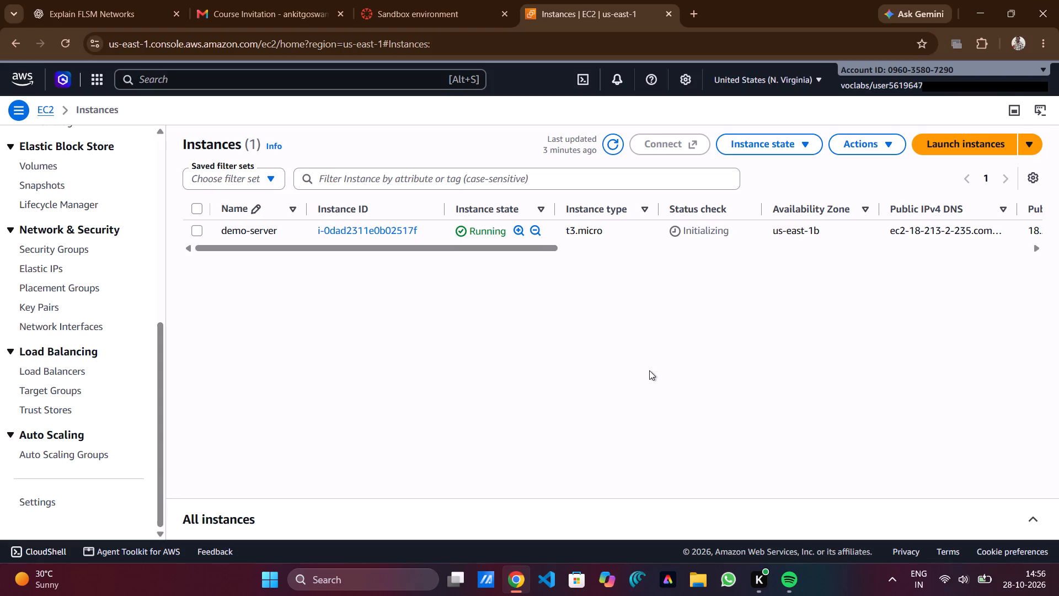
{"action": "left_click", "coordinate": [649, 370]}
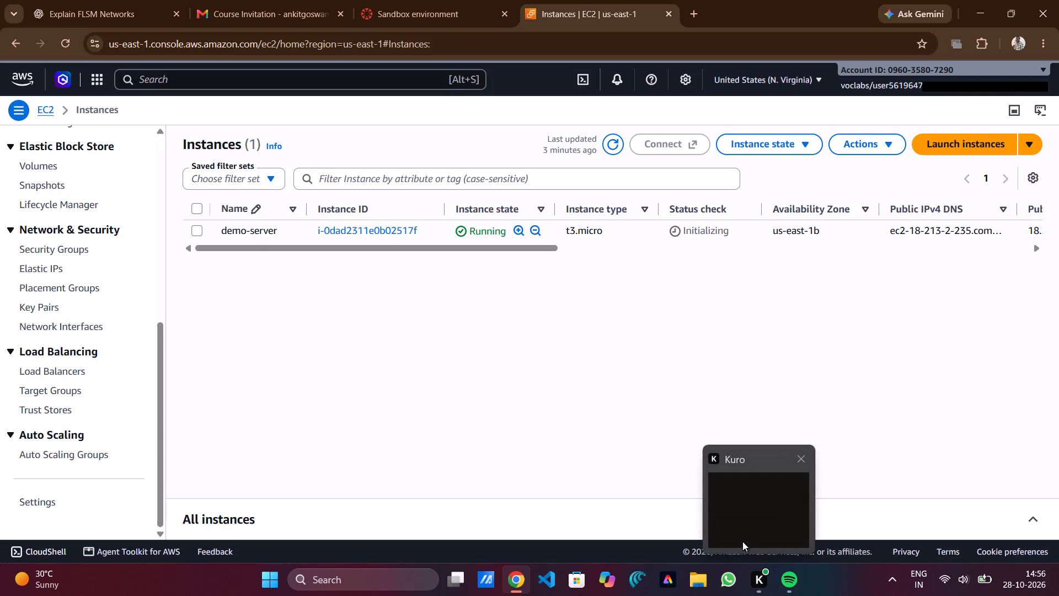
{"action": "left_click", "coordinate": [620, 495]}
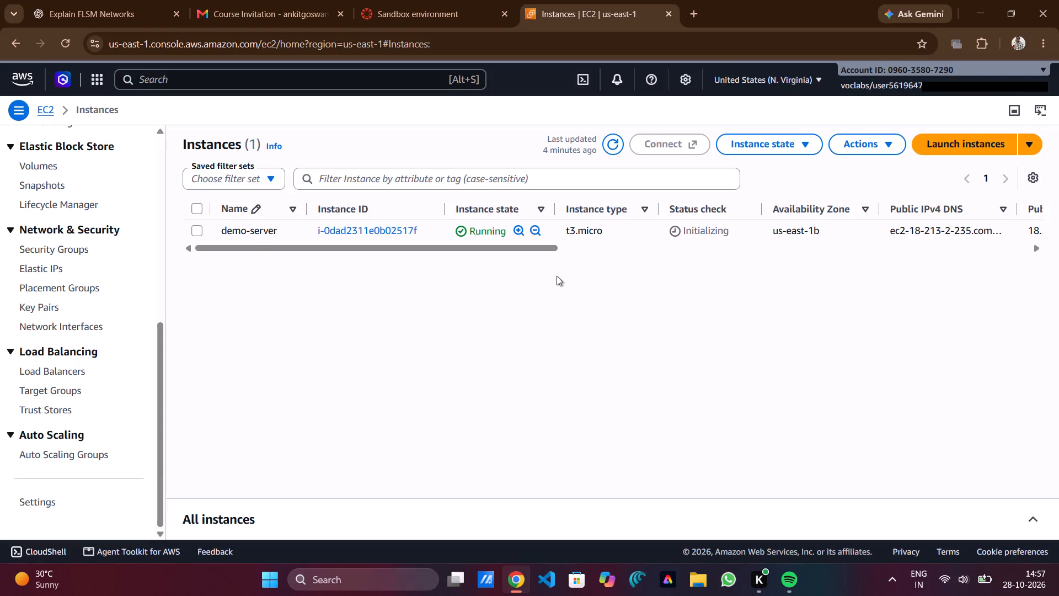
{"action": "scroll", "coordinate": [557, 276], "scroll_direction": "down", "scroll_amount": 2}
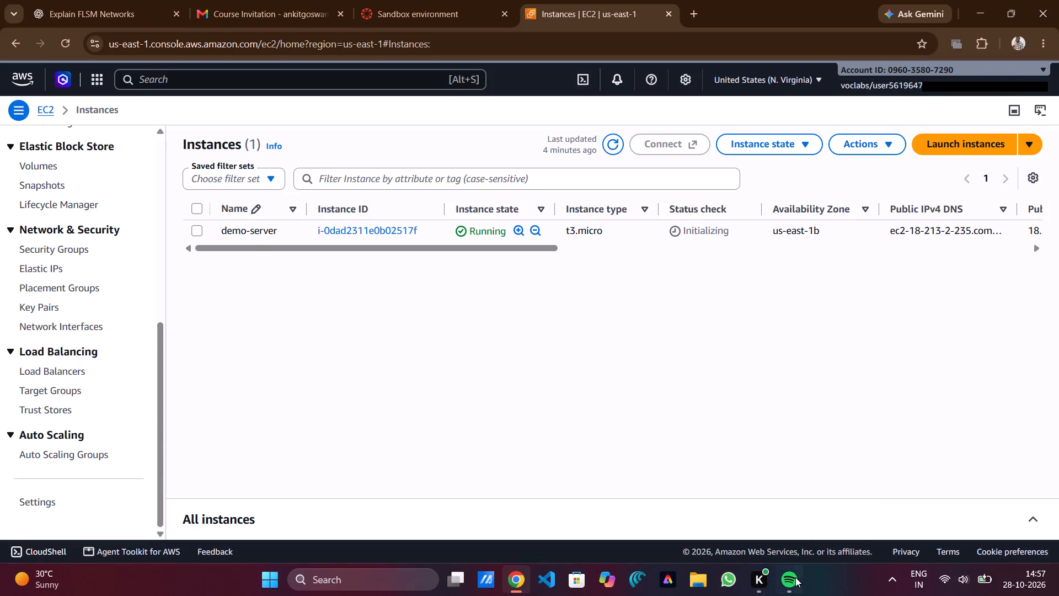
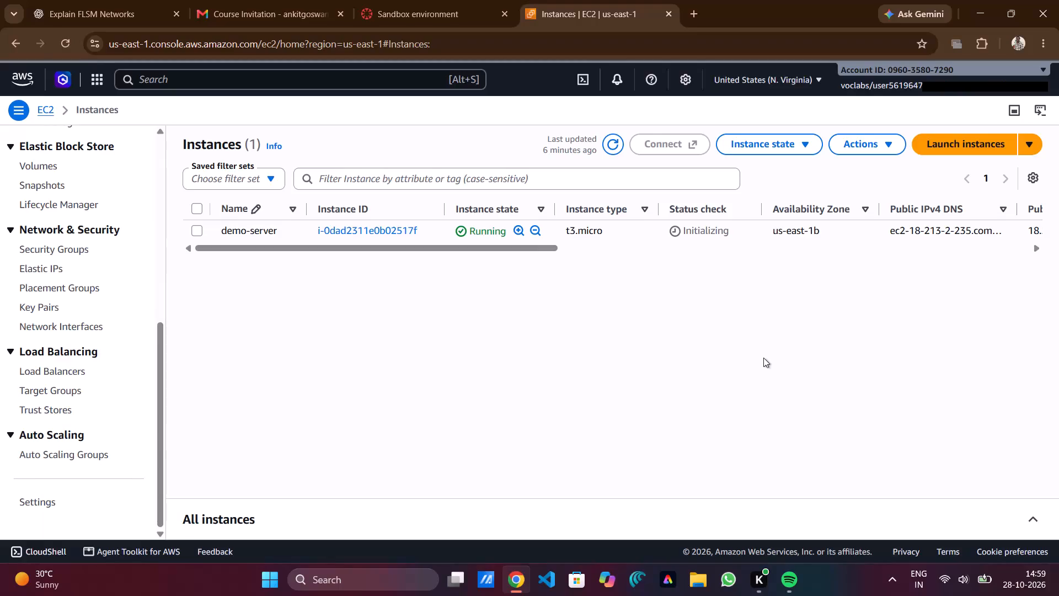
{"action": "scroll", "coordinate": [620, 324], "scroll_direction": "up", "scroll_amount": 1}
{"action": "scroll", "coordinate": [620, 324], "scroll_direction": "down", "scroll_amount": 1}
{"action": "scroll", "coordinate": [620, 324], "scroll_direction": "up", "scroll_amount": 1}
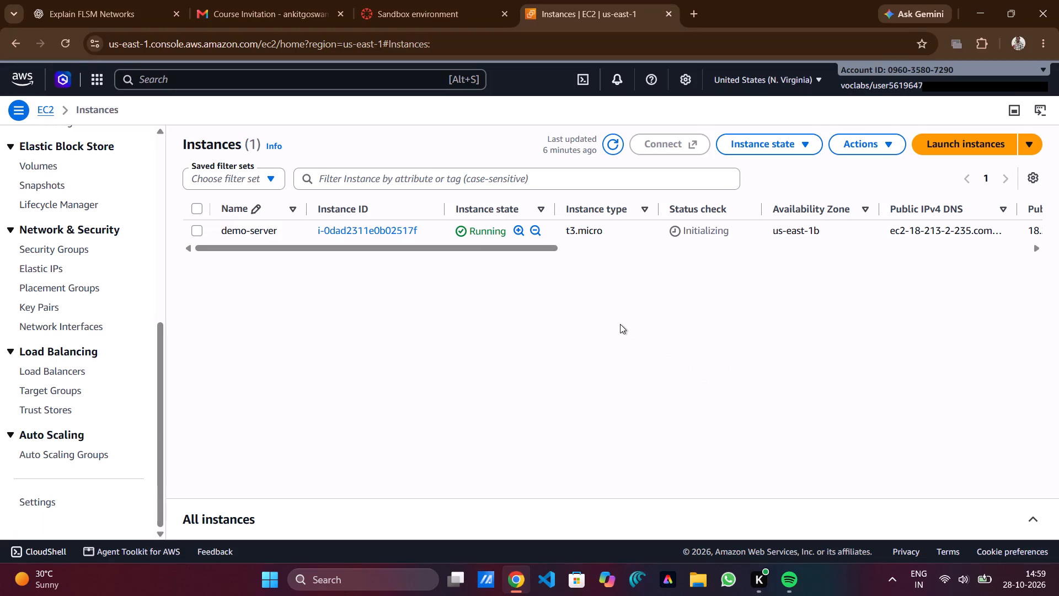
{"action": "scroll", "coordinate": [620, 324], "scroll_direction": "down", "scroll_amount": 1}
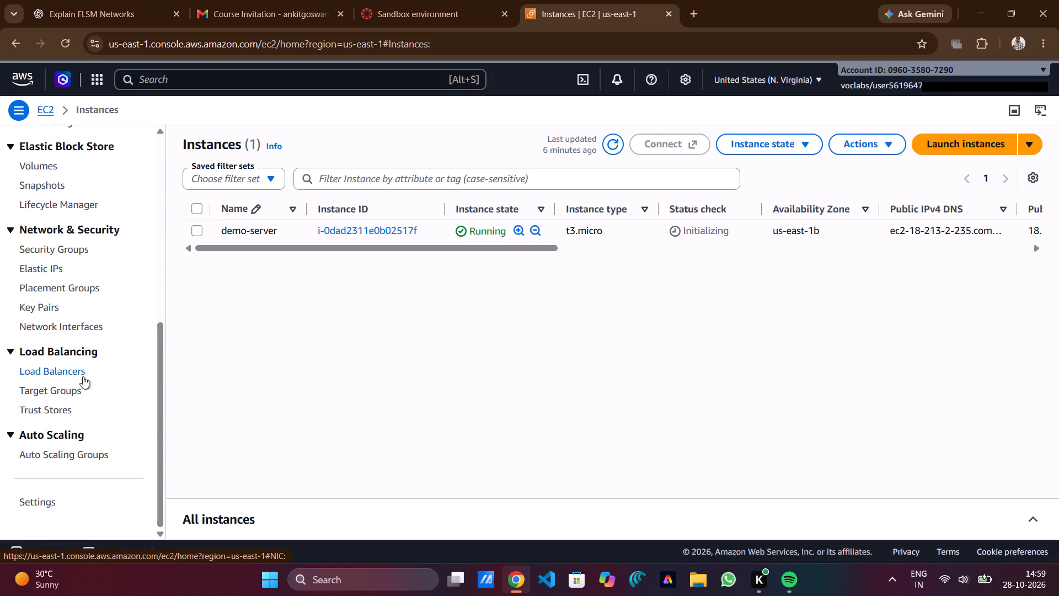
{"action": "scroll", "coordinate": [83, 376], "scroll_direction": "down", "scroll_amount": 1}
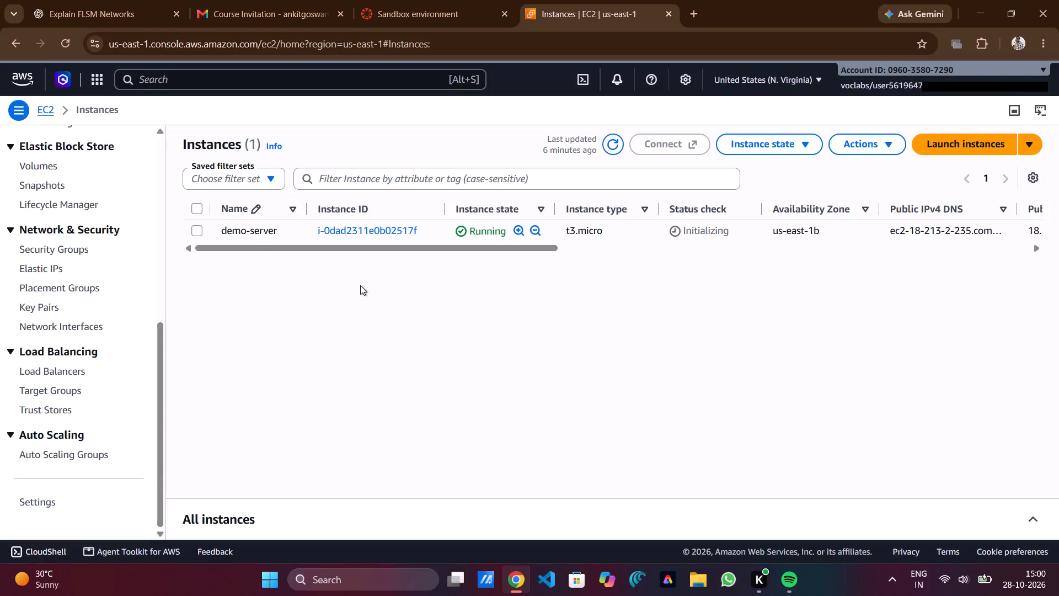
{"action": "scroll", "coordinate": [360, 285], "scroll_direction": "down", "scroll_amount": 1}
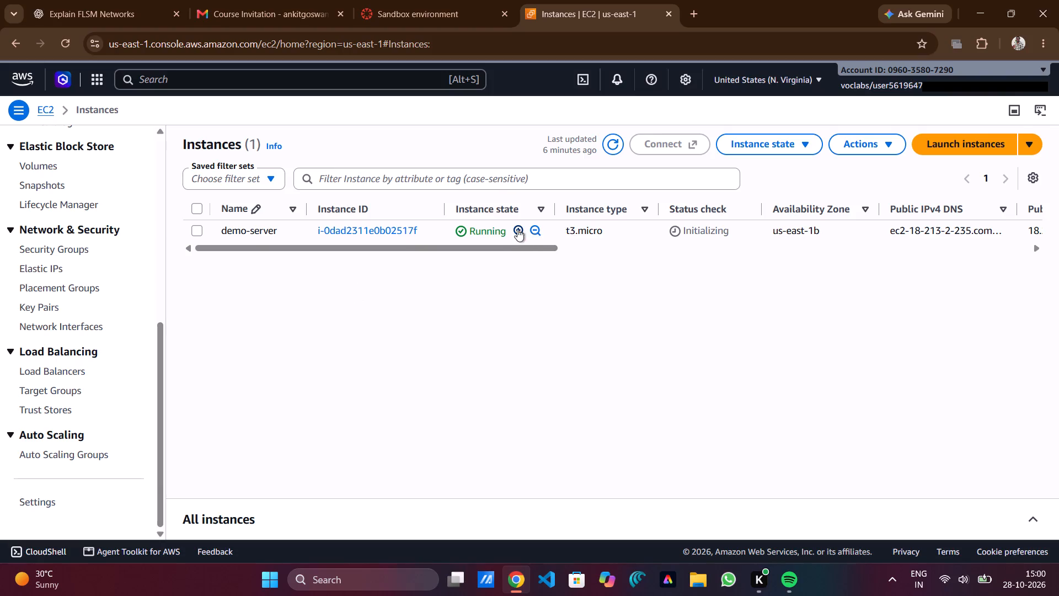
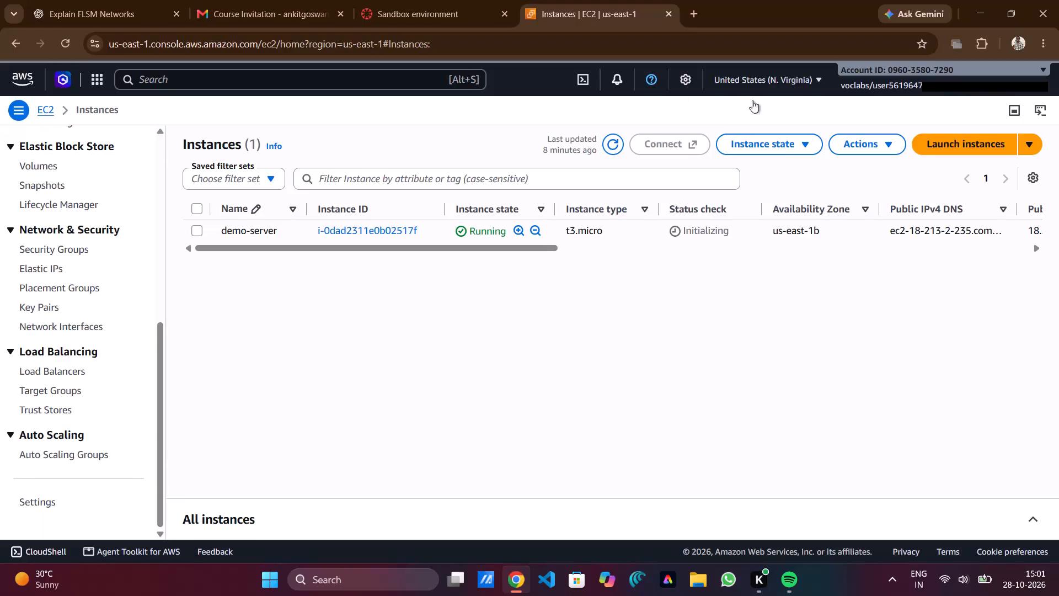
Look through the EC2 navigation categories, from Instances and Images to Elastic Block Store, Network & Security, Load Balancing and Auto Scaling.
{"action": "scroll", "coordinate": [677, 261], "scroll_direction": "down", "scroll_amount": 1}
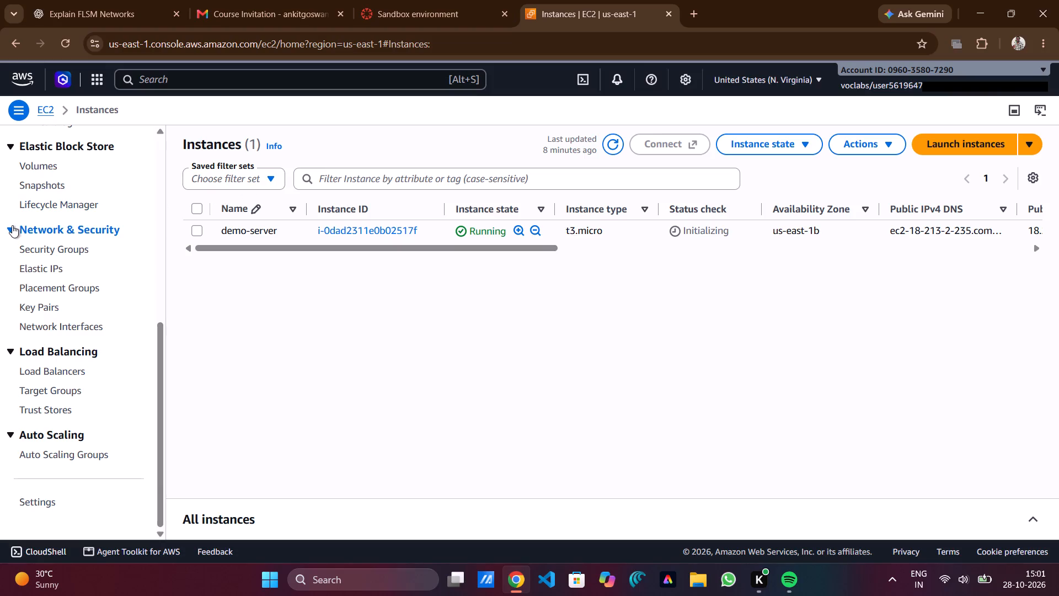
{"action": "scroll", "coordinate": [55, 348], "scroll_direction": "down", "scroll_amount": 4}
{"action": "scroll", "coordinate": [55, 348], "scroll_direction": "up", "scroll_amount": 1}
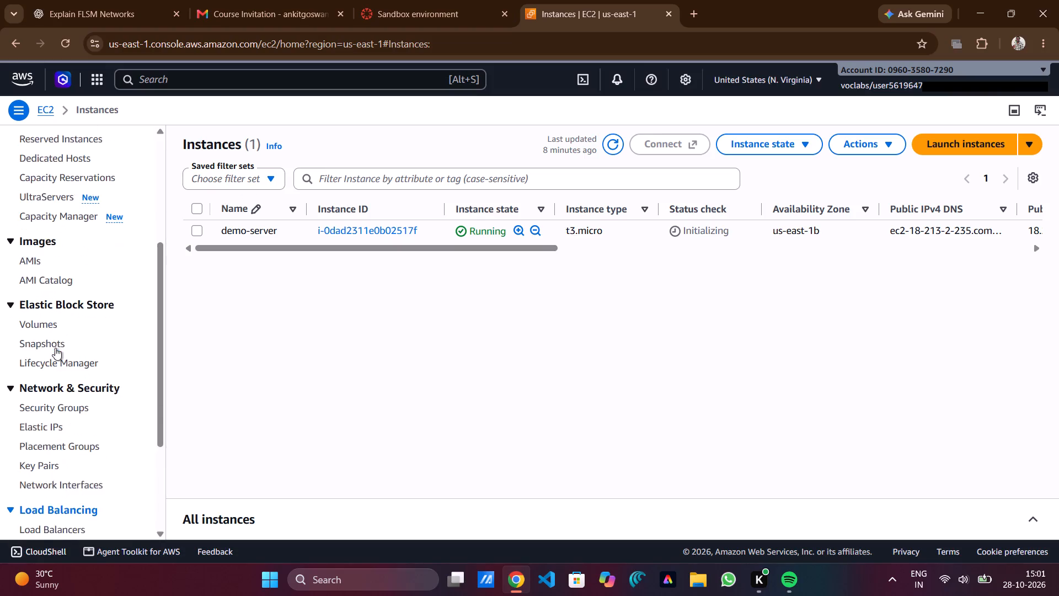
{"action": "scroll", "coordinate": [55, 348], "scroll_direction": "up", "scroll_amount": 7}
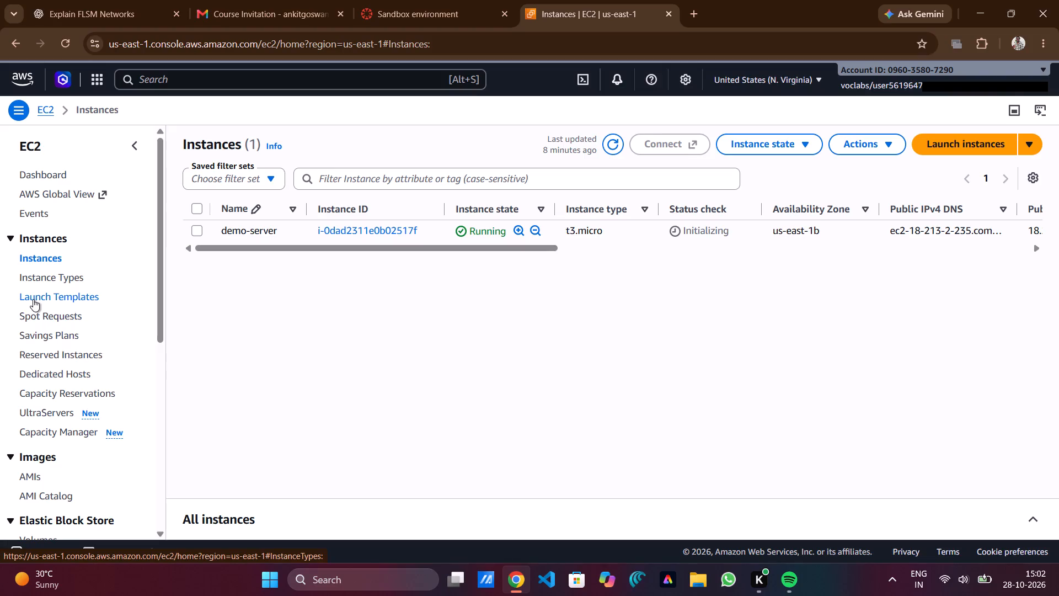
{"action": "scroll", "coordinate": [33, 299], "scroll_direction": "down", "scroll_amount": 1}
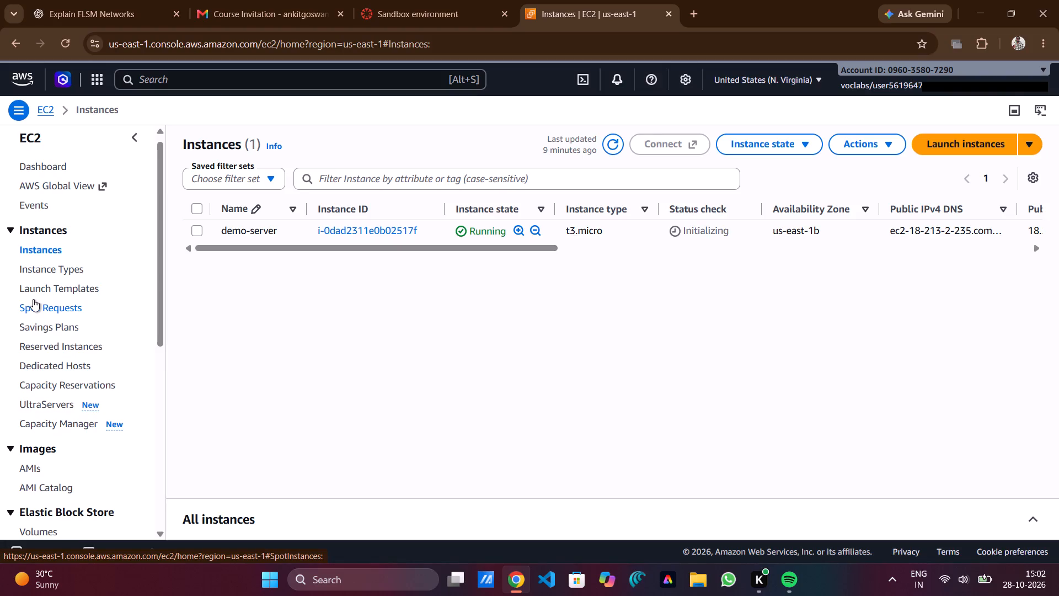
{"action": "scroll", "coordinate": [33, 299], "scroll_direction": "down", "scroll_amount": 1}
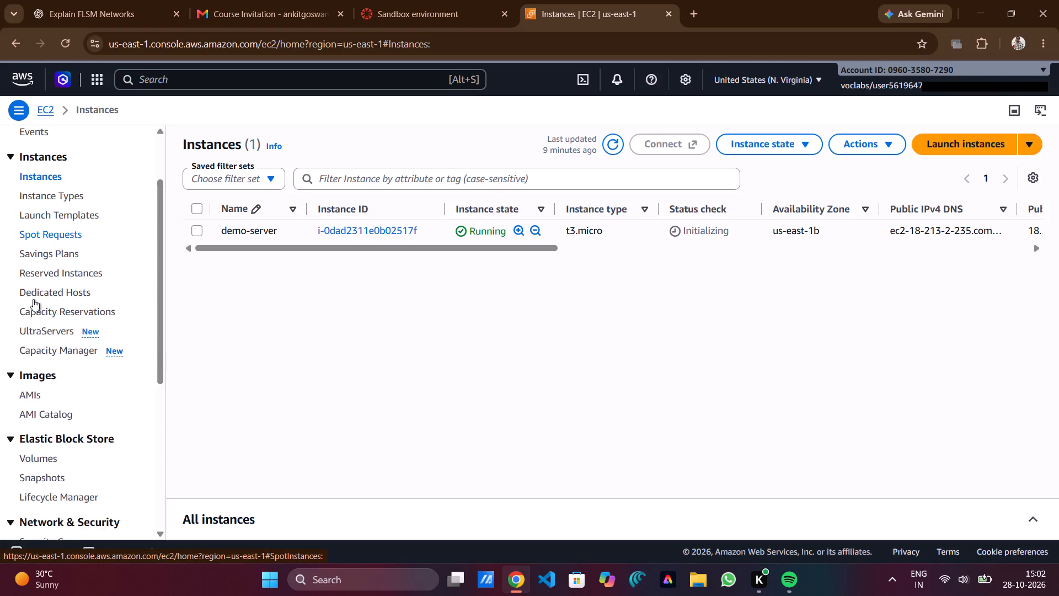
{"action": "scroll", "coordinate": [33, 299], "scroll_direction": "down", "scroll_amount": 1}
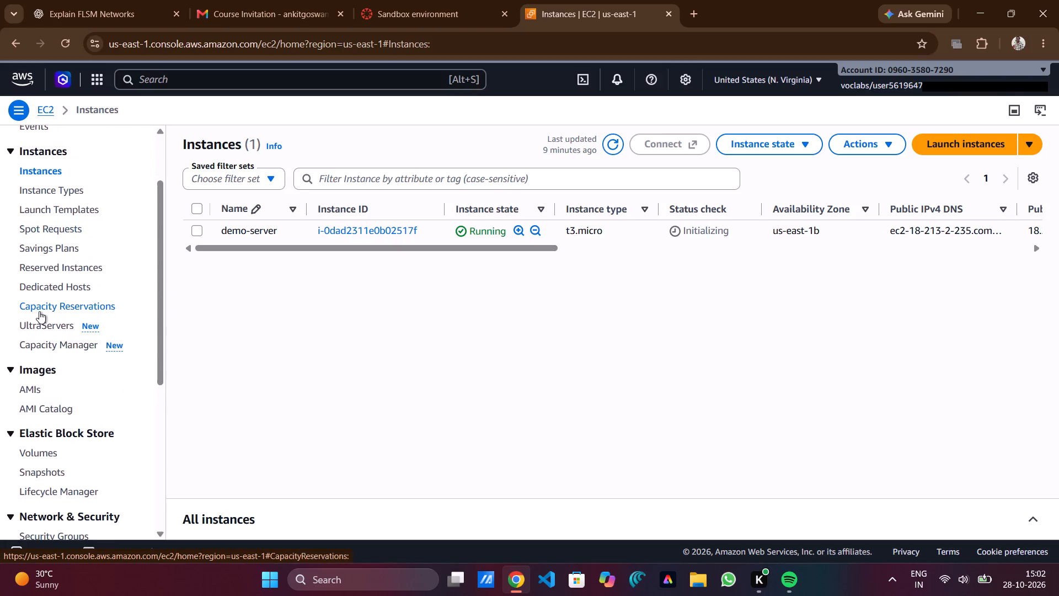
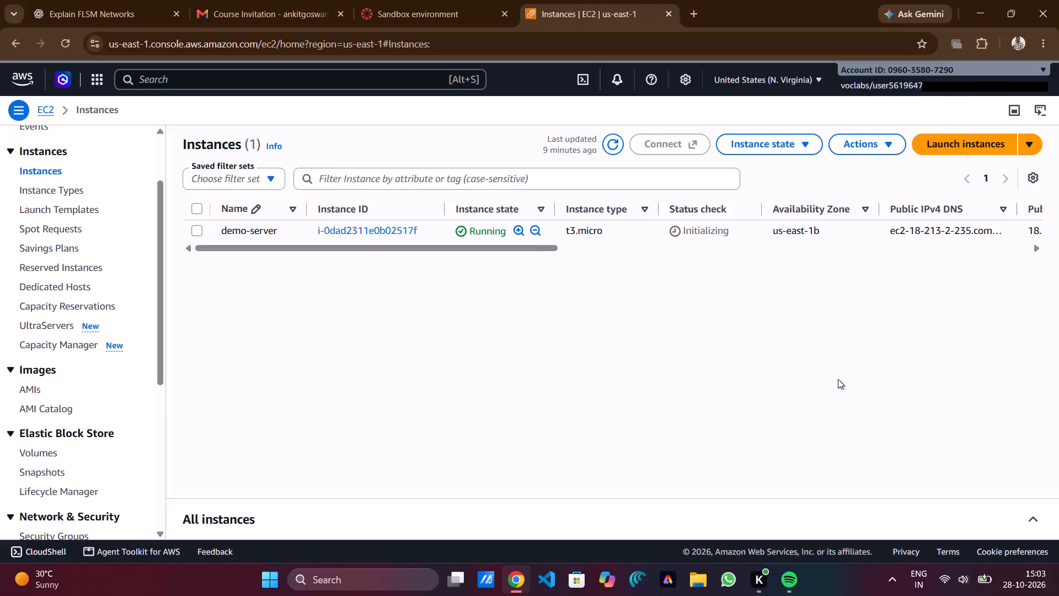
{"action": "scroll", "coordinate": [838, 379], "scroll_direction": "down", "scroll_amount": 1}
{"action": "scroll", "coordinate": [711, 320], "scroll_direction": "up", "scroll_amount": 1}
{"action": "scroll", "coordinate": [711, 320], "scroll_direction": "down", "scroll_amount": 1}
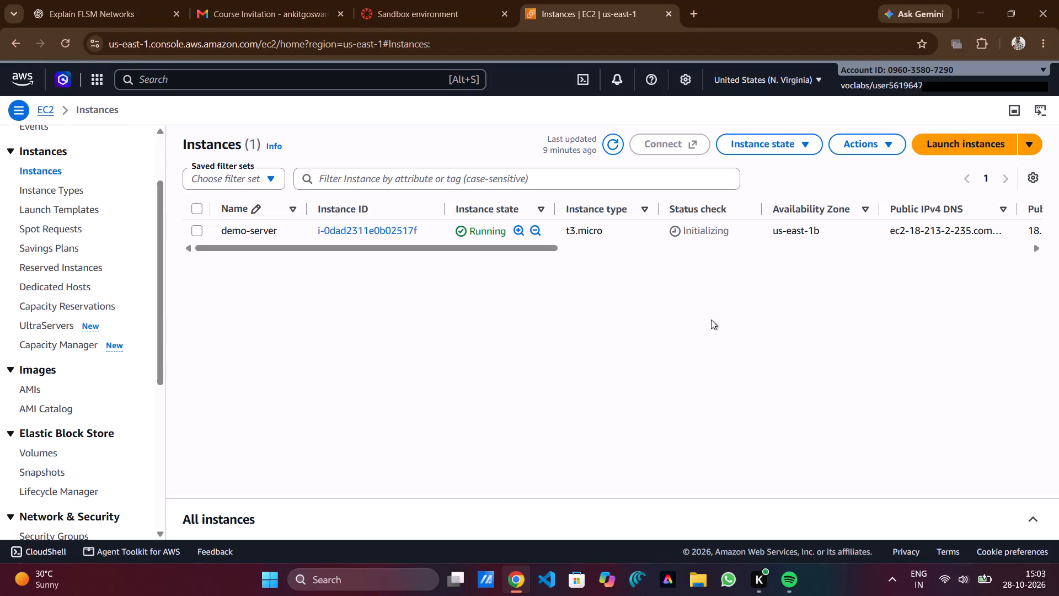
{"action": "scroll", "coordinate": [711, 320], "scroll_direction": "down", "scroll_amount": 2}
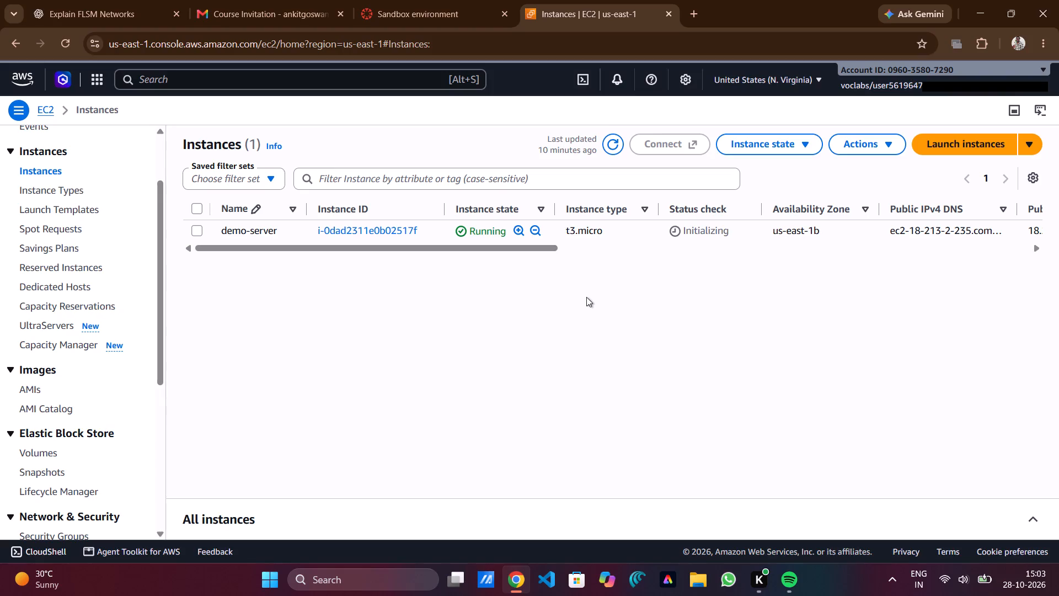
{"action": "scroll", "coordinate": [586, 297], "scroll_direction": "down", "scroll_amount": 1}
Look through the EC2 navigation categories again, from Instances down to Auto Scaling.
{"action": "scroll", "coordinate": [67, 295], "scroll_direction": "down", "scroll_amount": 1}
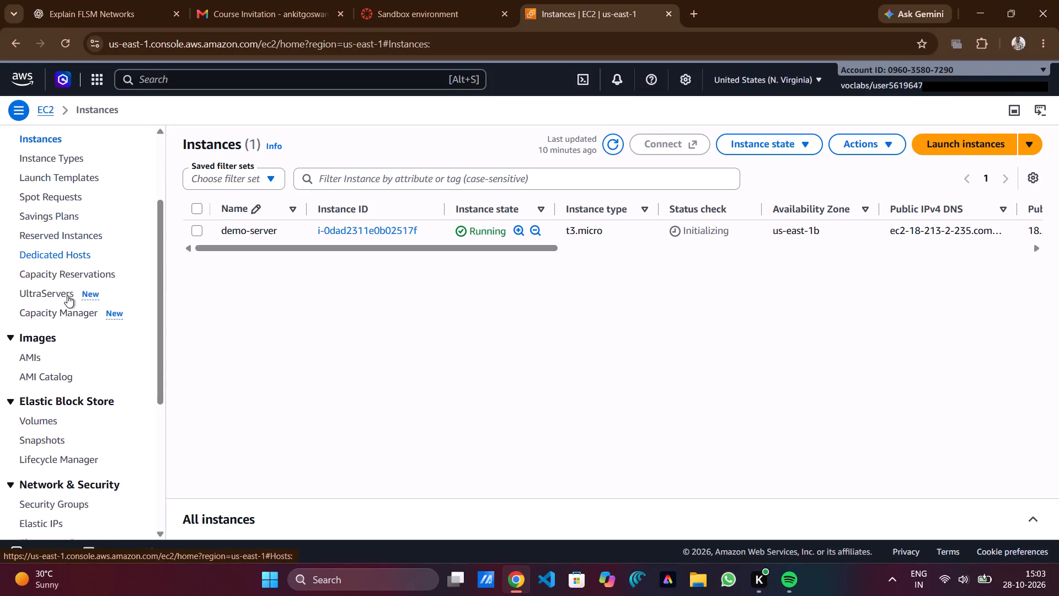
{"action": "scroll", "coordinate": [67, 295], "scroll_direction": "down", "scroll_amount": 3}
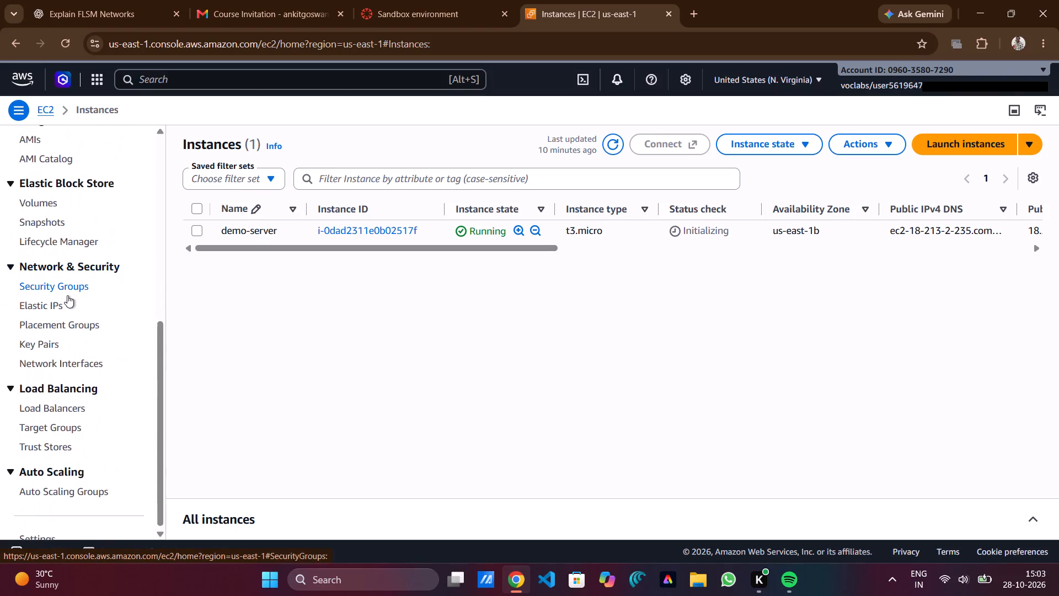
{"action": "scroll", "coordinate": [67, 295], "scroll_direction": "down", "scroll_amount": 2}
{"action": "scroll", "coordinate": [67, 295], "scroll_direction": "up", "scroll_amount": 7}
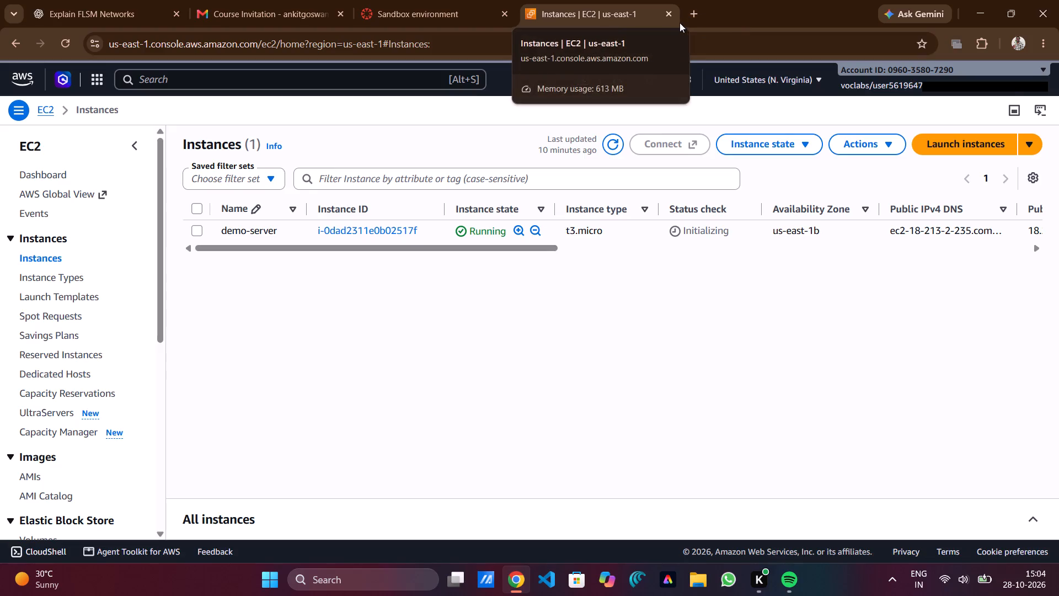
Search the AWS console for "pricing" and open the Pricing Calculator feature of Billing and Cost Management.
{"action": "left_click", "coordinate": [137, 76]}
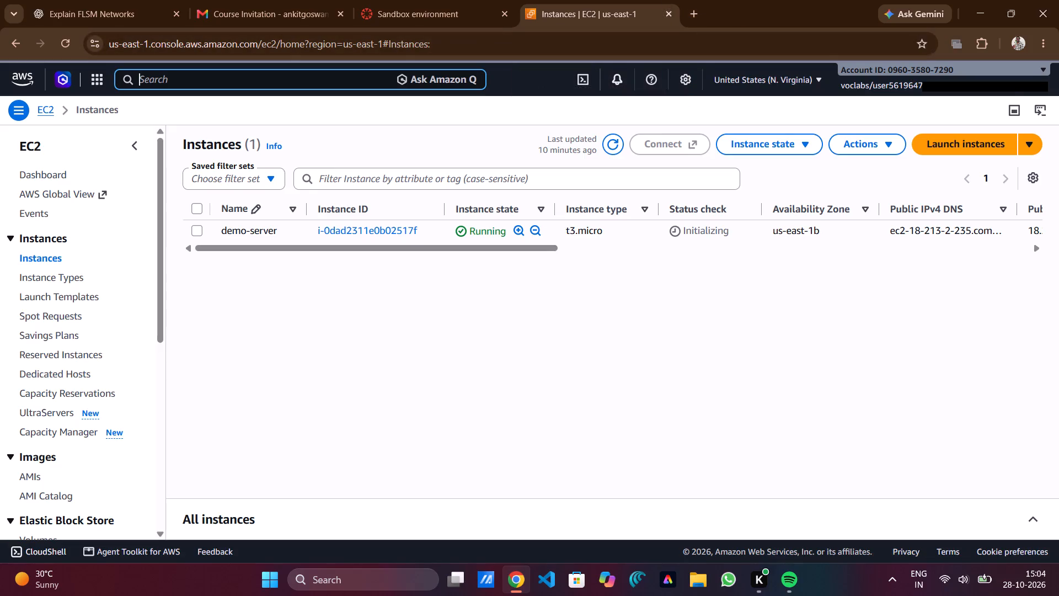
{"action": "type", "text": "pricing"}
{"action": "key", "text": "space"}
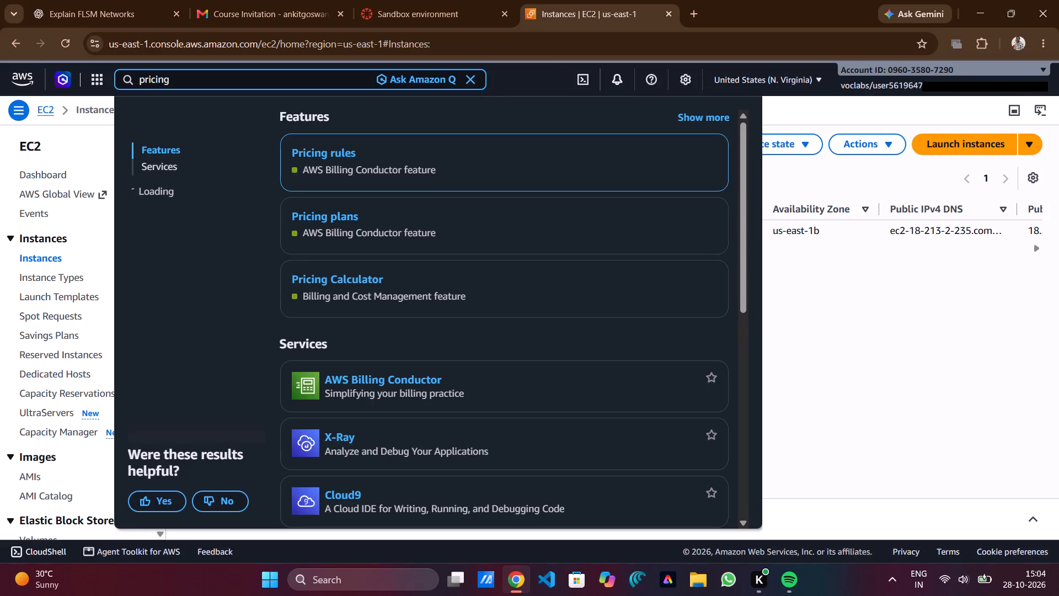
{"action": "left_click", "coordinate": [339, 279]}
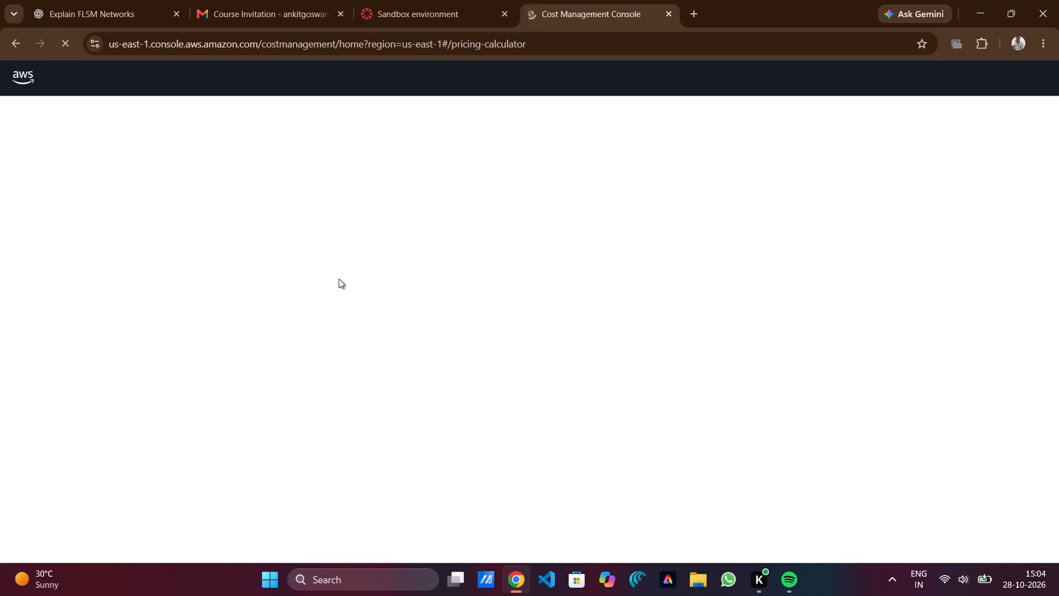
Examine the Pricing Calculator's Saved estimates page, including how the calculator works and the Workload estimates section.
{"action": "scroll", "coordinate": [339, 279], "scroll_direction": "down", "scroll_amount": 1}
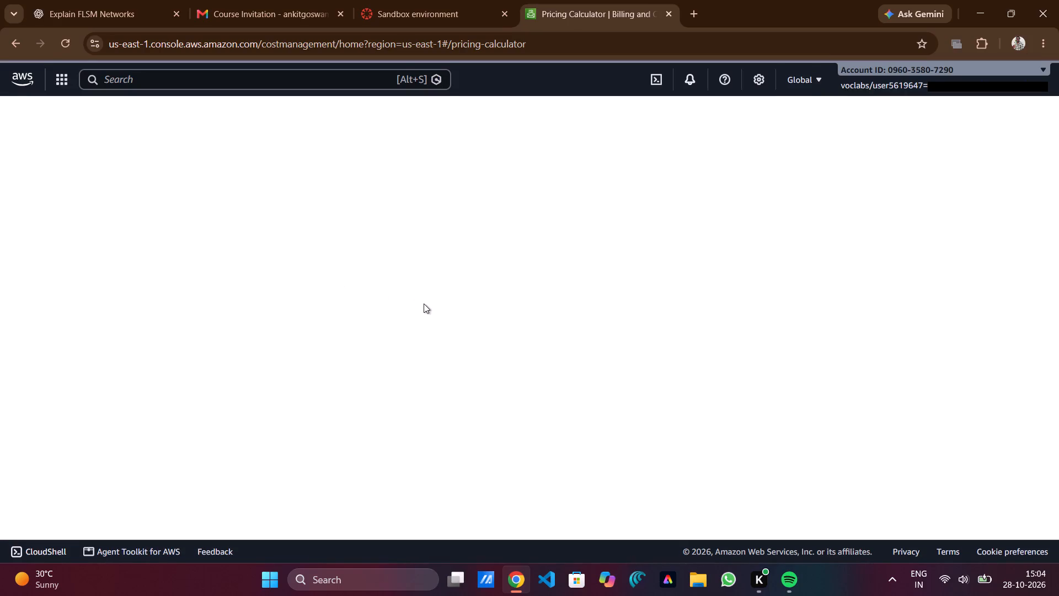
{"action": "scroll", "coordinate": [424, 304], "scroll_direction": "down", "scroll_amount": 2}
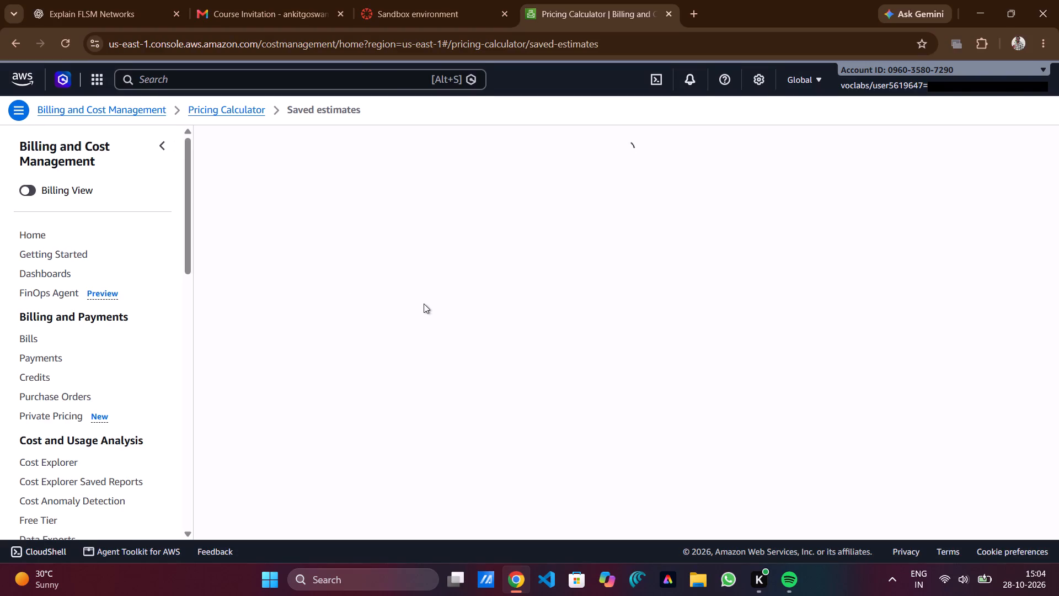
{"action": "scroll", "coordinate": [424, 304], "scroll_direction": "down", "scroll_amount": 1}
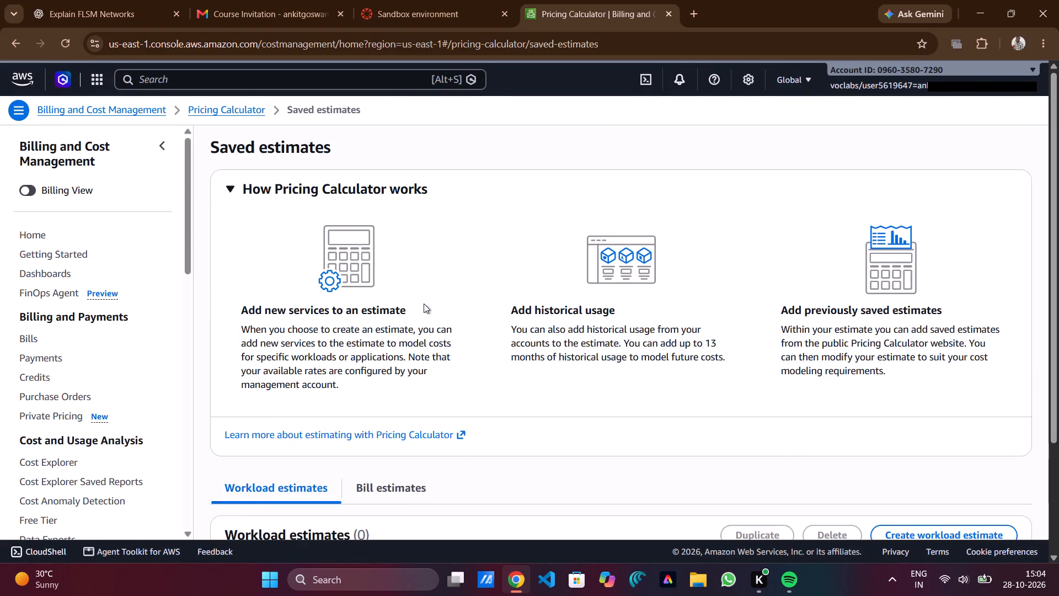
{"action": "scroll", "coordinate": [424, 304], "scroll_direction": "down", "scroll_amount": 3}
{"action": "scroll", "coordinate": [424, 304], "scroll_direction": "up", "scroll_amount": 1}
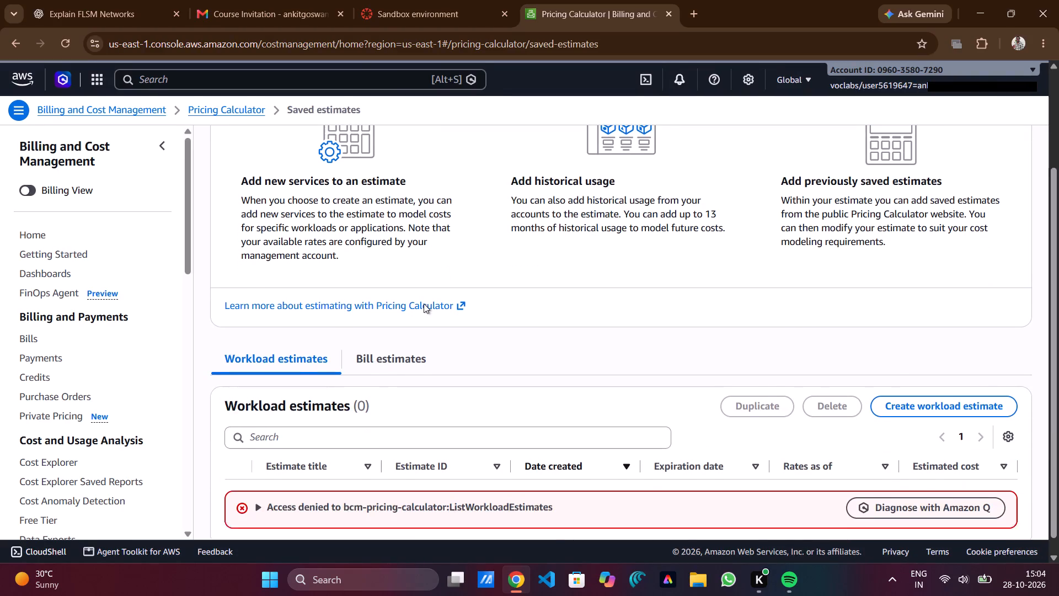
{"action": "scroll", "coordinate": [424, 304], "scroll_direction": "up", "scroll_amount": 2}
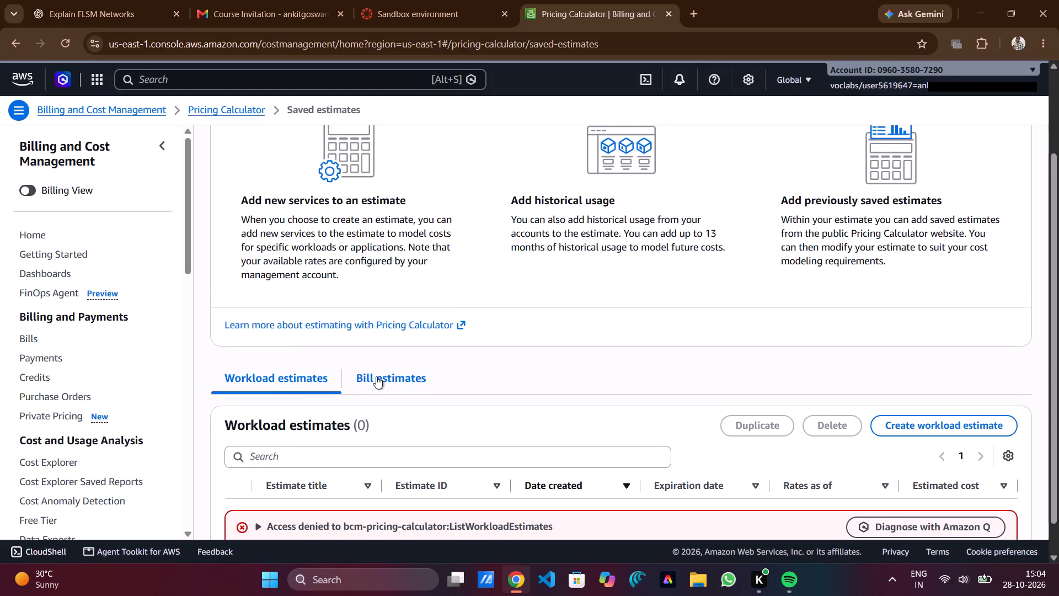
{"action": "scroll", "coordinate": [376, 376], "scroll_direction": "down", "scroll_amount": 6}
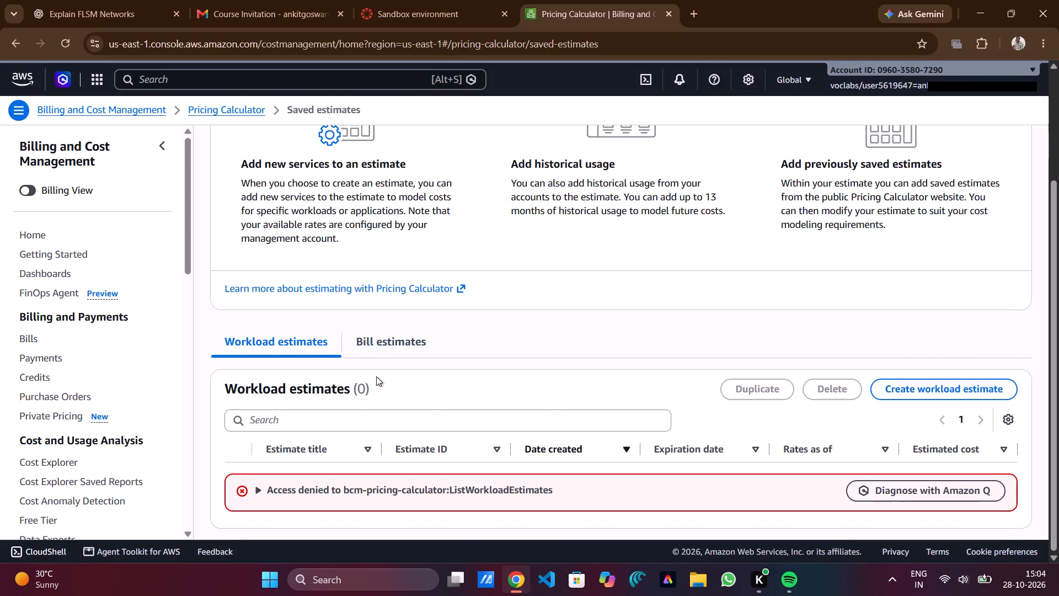
{"action": "scroll", "coordinate": [376, 376], "scroll_direction": "down", "scroll_amount": 1}
{"action": "scroll", "coordinate": [376, 376], "scroll_direction": "up", "scroll_amount": 3}
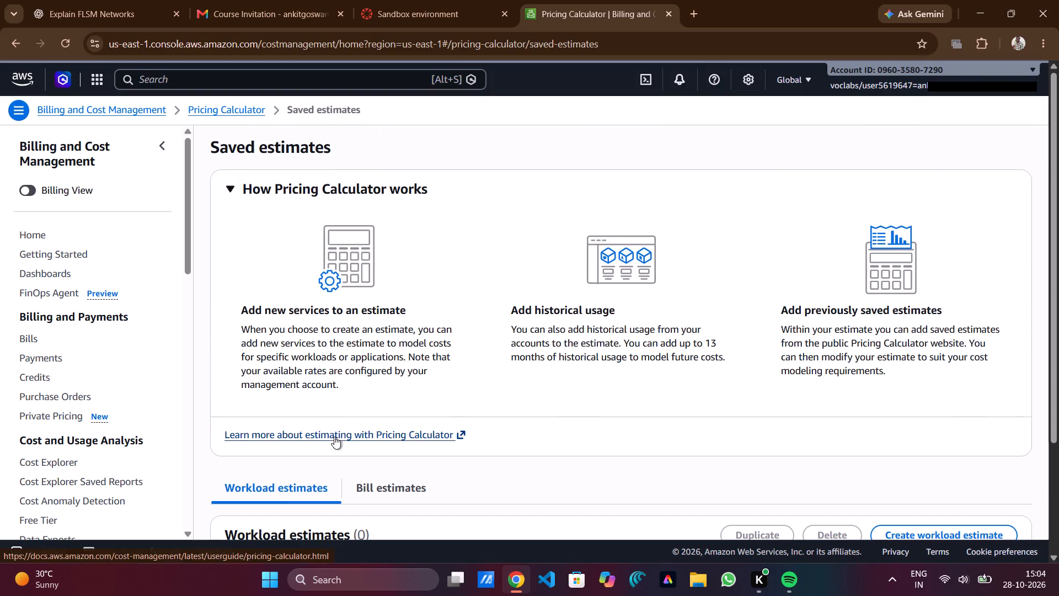
Open the documentation on estimating with Pricing Calculator and read about the in-console and public versions, workload estimates and bill estimates.
{"action": "left_click", "coordinate": [334, 437]}
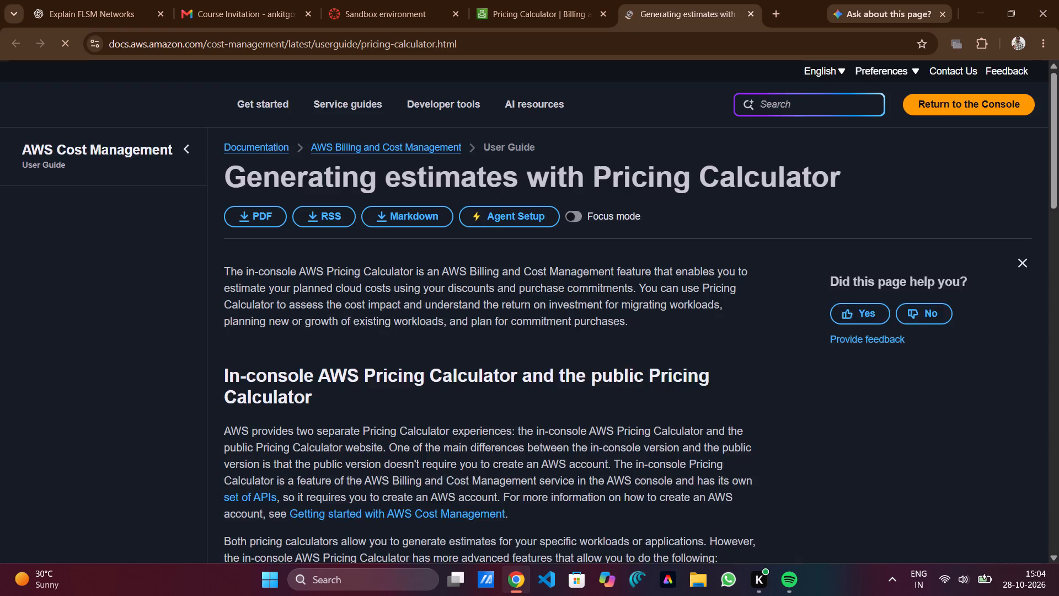
{"action": "scroll", "coordinate": [649, 349], "scroll_direction": "down", "scroll_amount": 1}
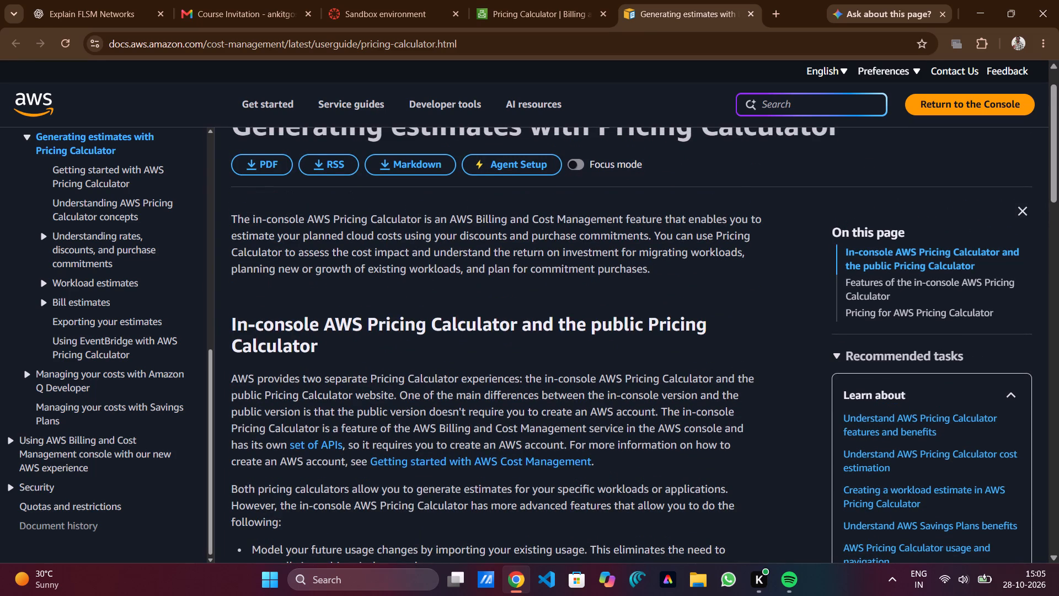
{"action": "scroll", "coordinate": [649, 265], "scroll_direction": "down", "scroll_amount": 3}
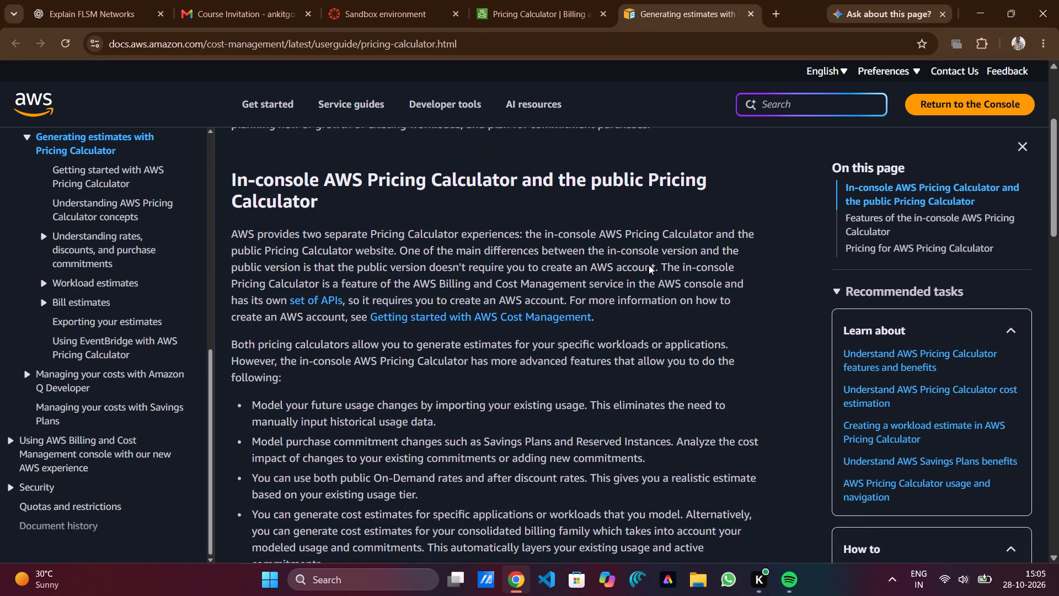
{"action": "scroll", "coordinate": [649, 265], "scroll_direction": "down", "scroll_amount": 2}
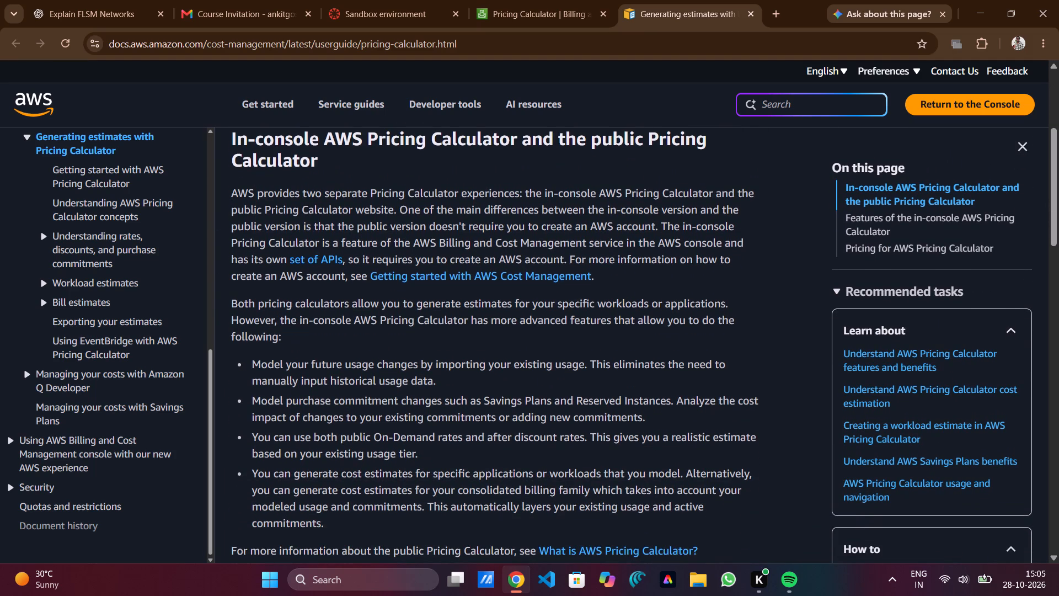
{"action": "scroll", "coordinate": [649, 265], "scroll_direction": "down", "scroll_amount": 3}
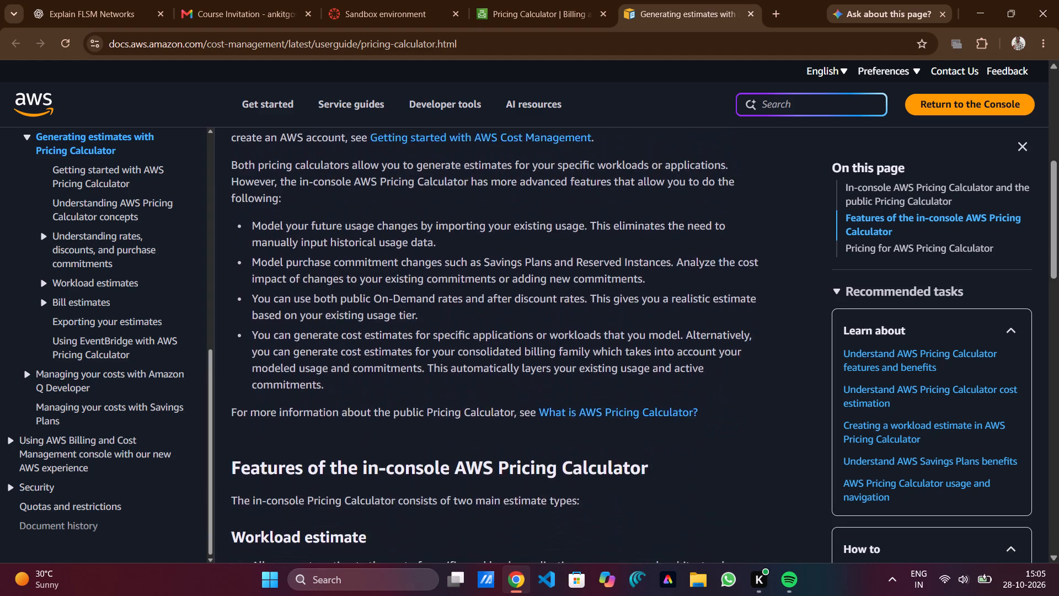
{"action": "scroll", "coordinate": [649, 265], "scroll_direction": "down", "scroll_amount": 3}
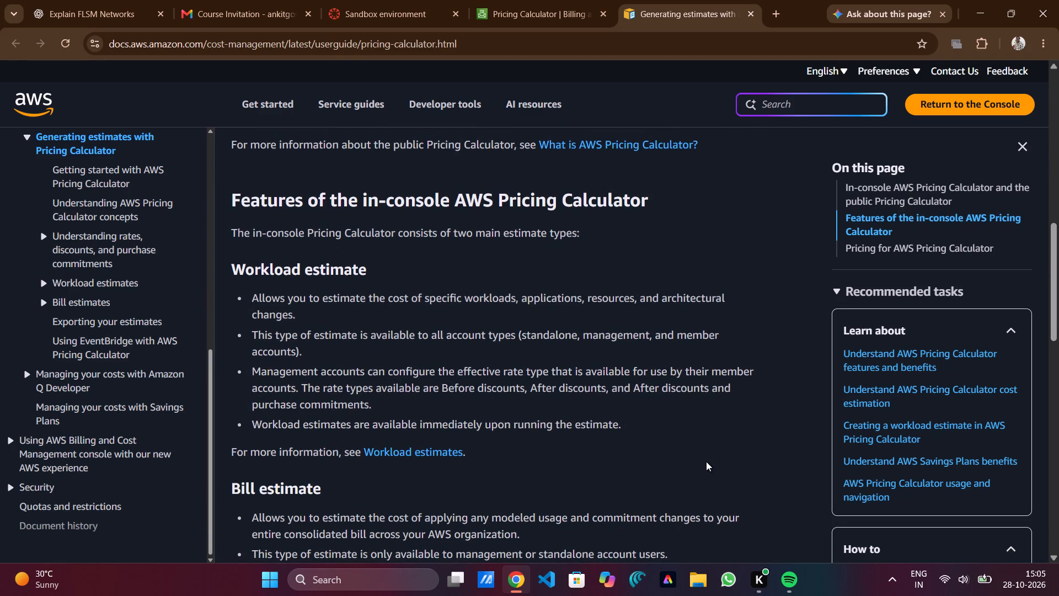
{"action": "scroll", "coordinate": [706, 461], "scroll_direction": "down", "scroll_amount": 1}
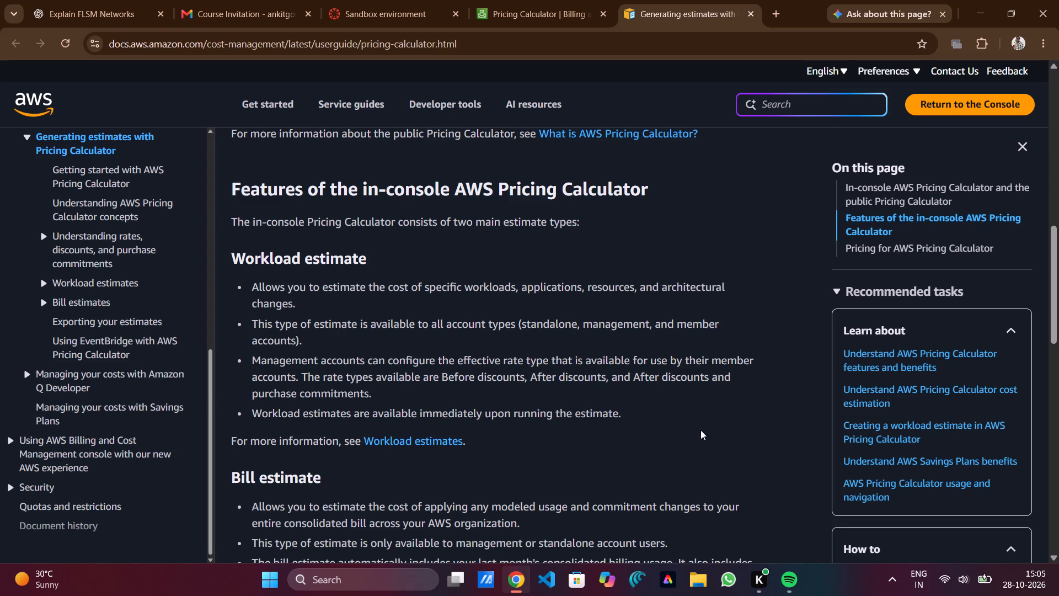
{"action": "scroll", "coordinate": [703, 421], "scroll_direction": "down", "scroll_amount": 1}
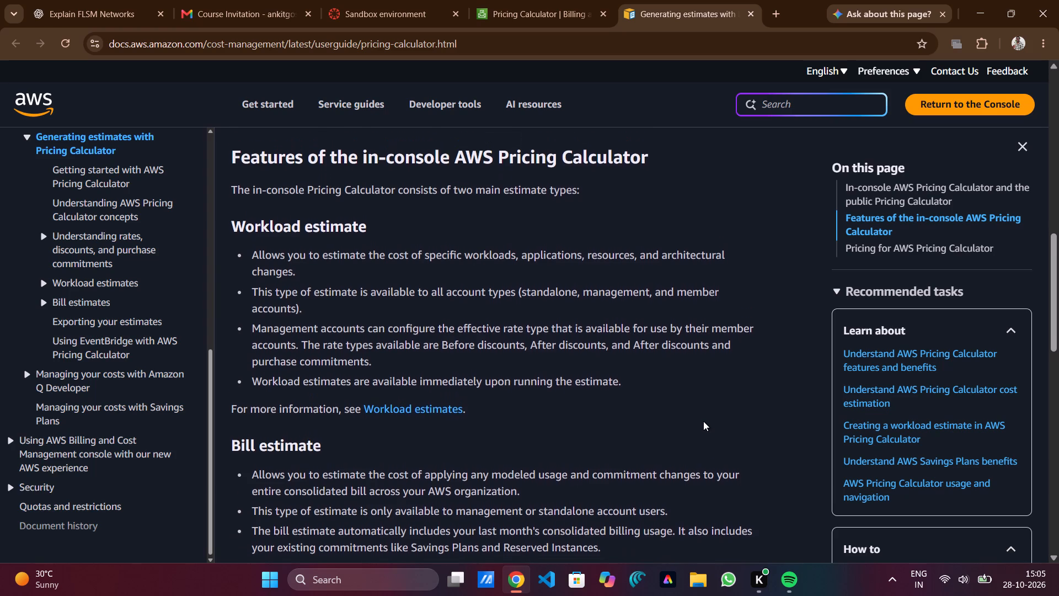
{"action": "scroll", "coordinate": [703, 421], "scroll_direction": "up", "scroll_amount": 1}
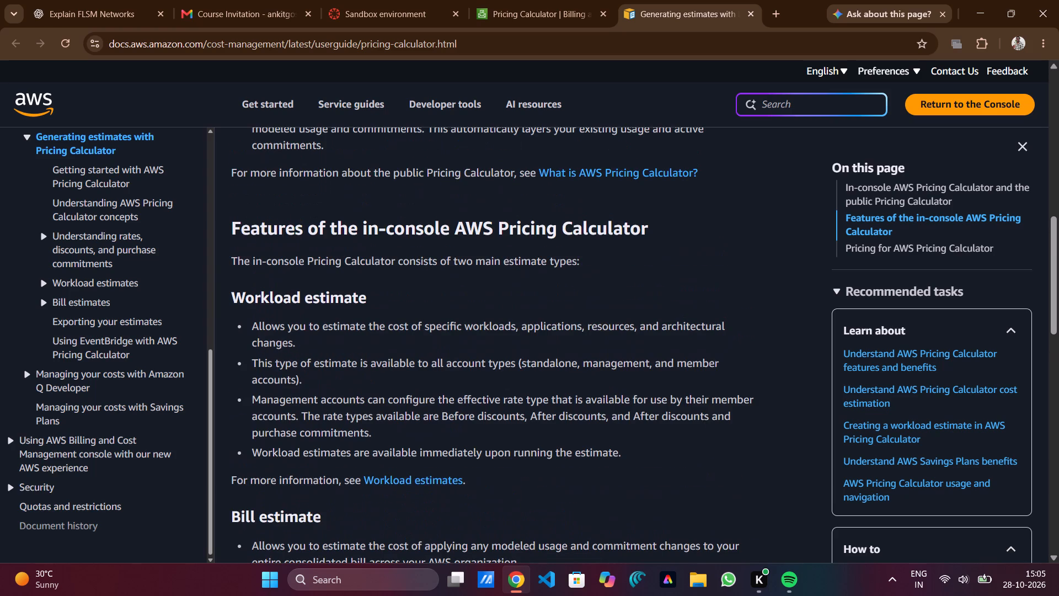
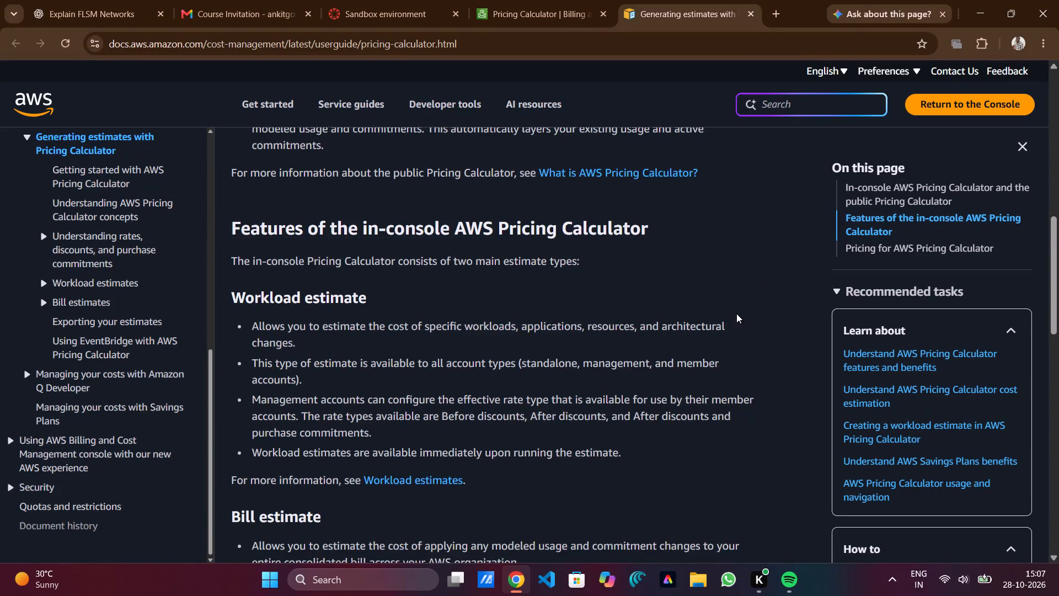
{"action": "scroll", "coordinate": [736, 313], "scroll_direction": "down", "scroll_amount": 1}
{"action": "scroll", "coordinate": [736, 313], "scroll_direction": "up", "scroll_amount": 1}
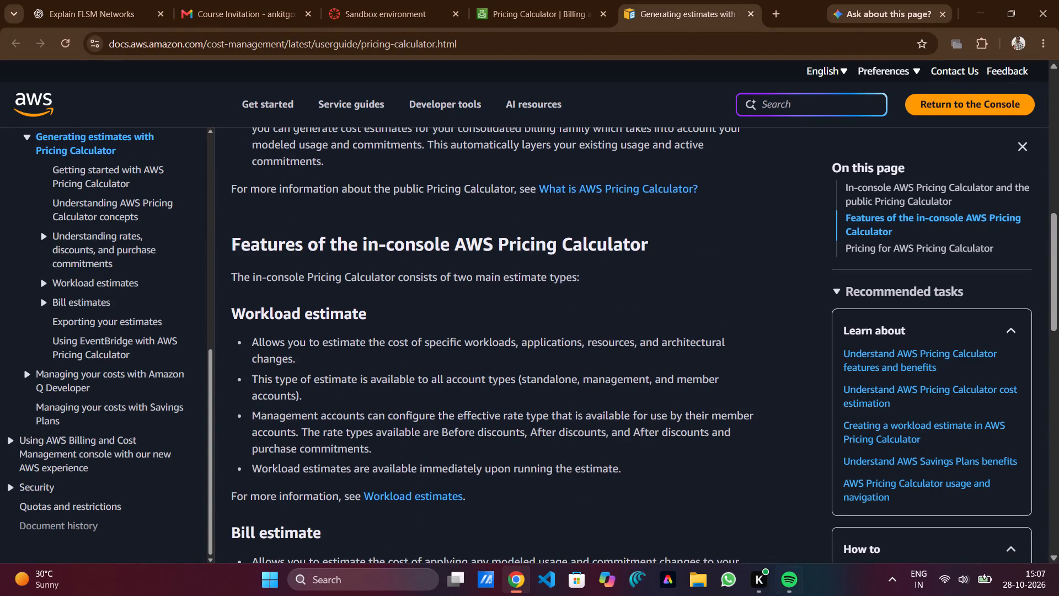
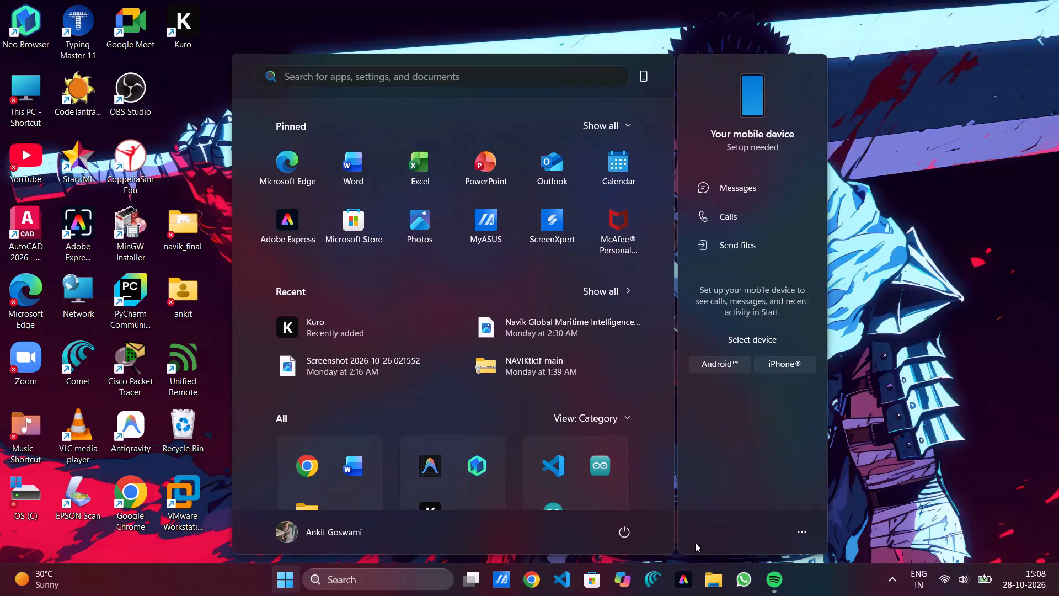
Open the computer's power options.
{"action": "left_click", "coordinate": [627, 531]}
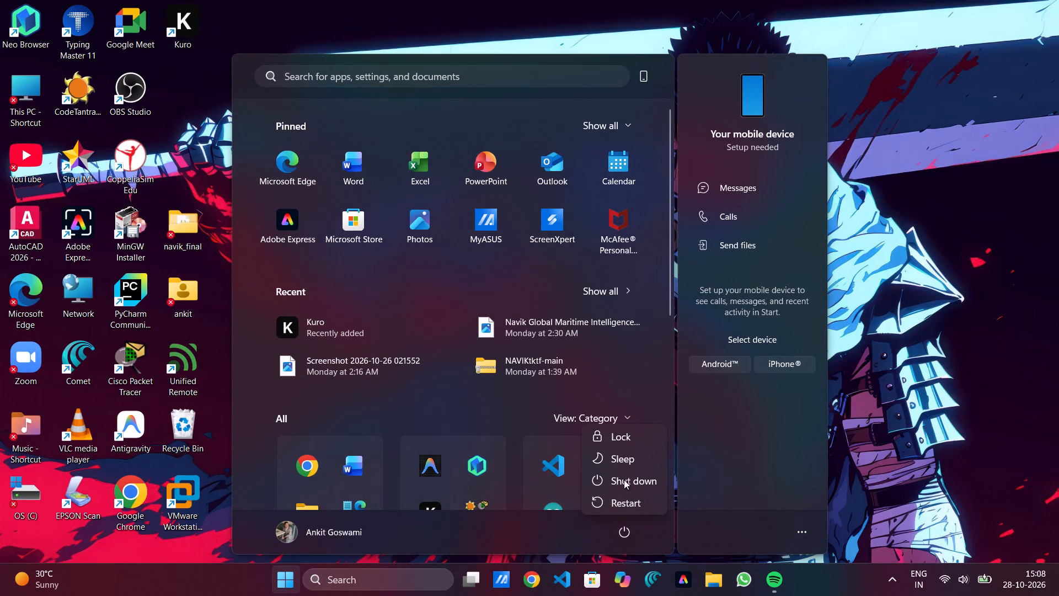